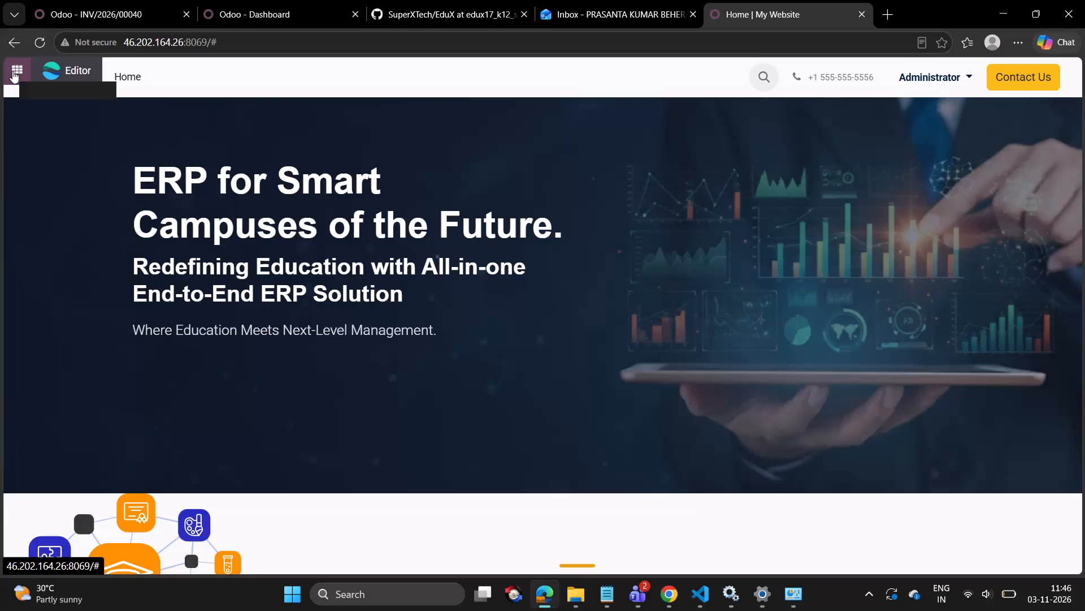
# Upgrade the EduX Library module from the list of installed apps.
pyautogui.click(12, 71)
pyautogui.scroll(-8, 53, 259)
pyautogui.click(25, 411)
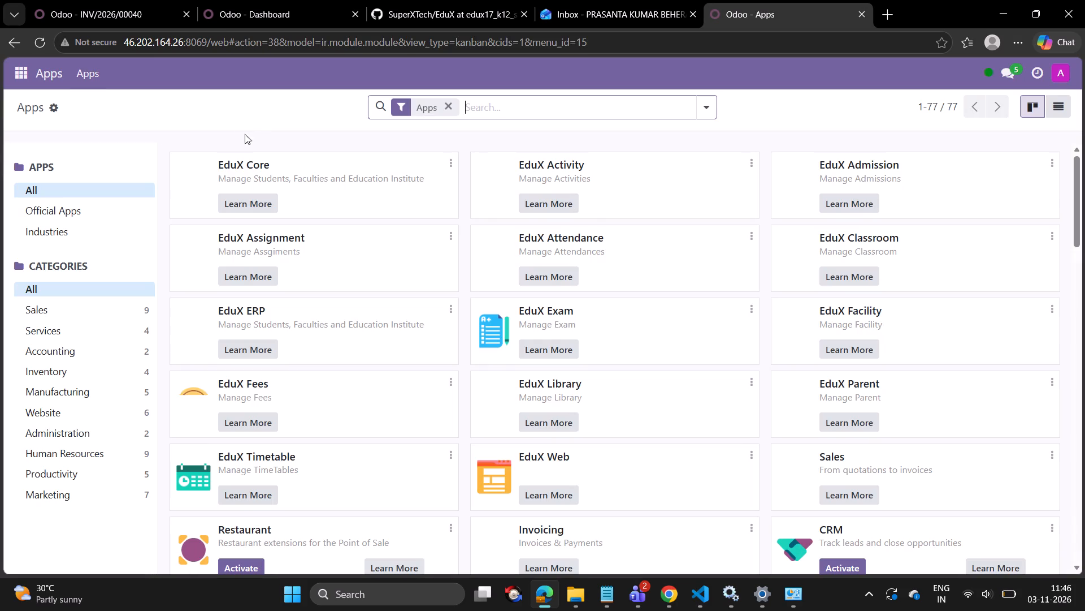
pyautogui.click(752, 378)
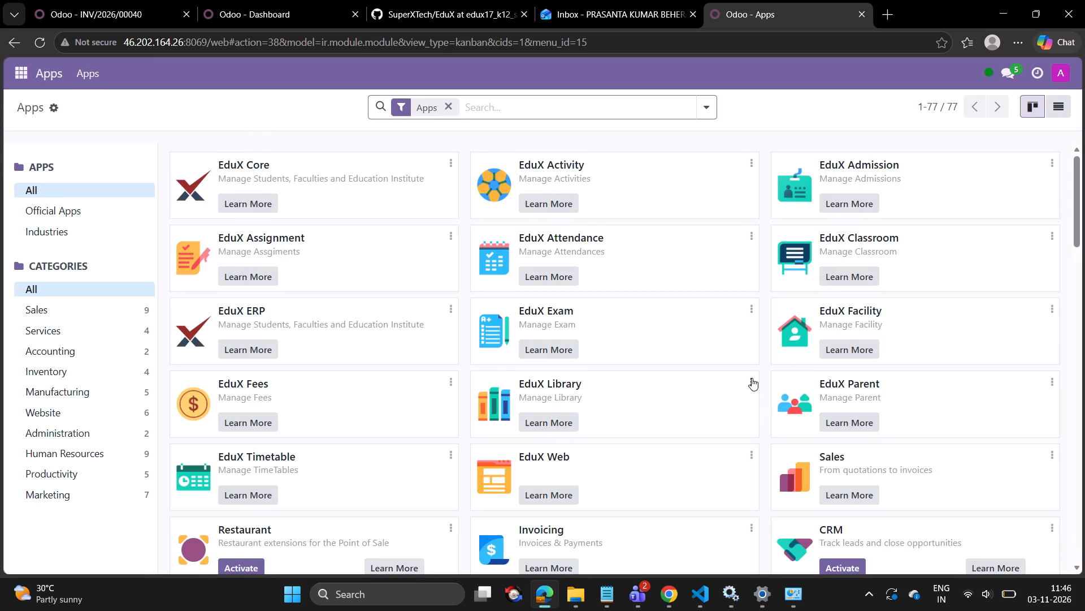
pyautogui.click(688, 448)
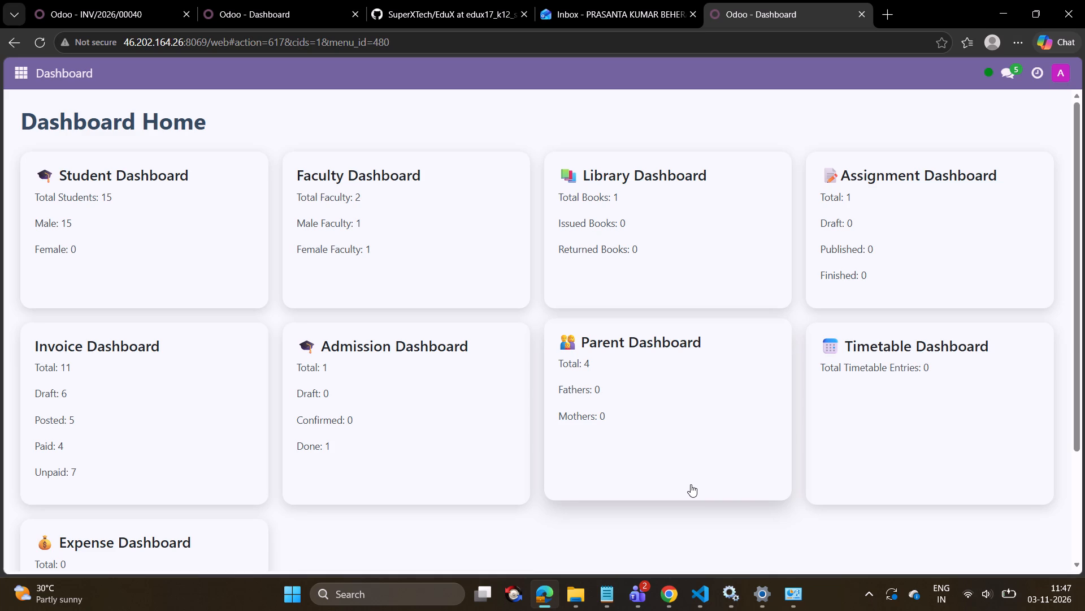
pyautogui.click(18, 72)
pyautogui.scroll(-7, 23, 291)
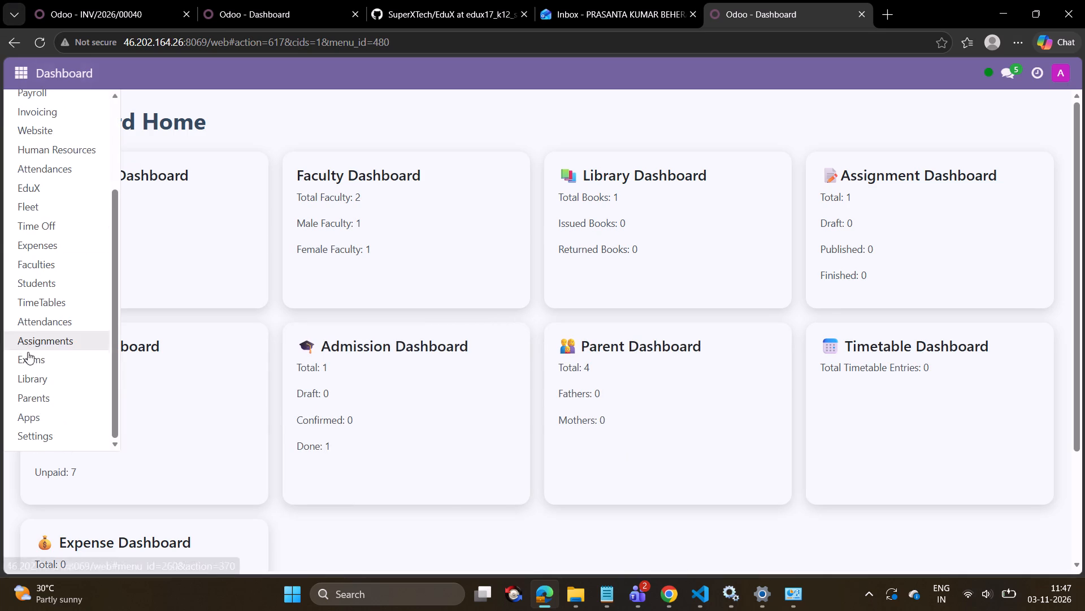
pyautogui.scroll(-2, 28, 352)
pyautogui.click(38, 378)
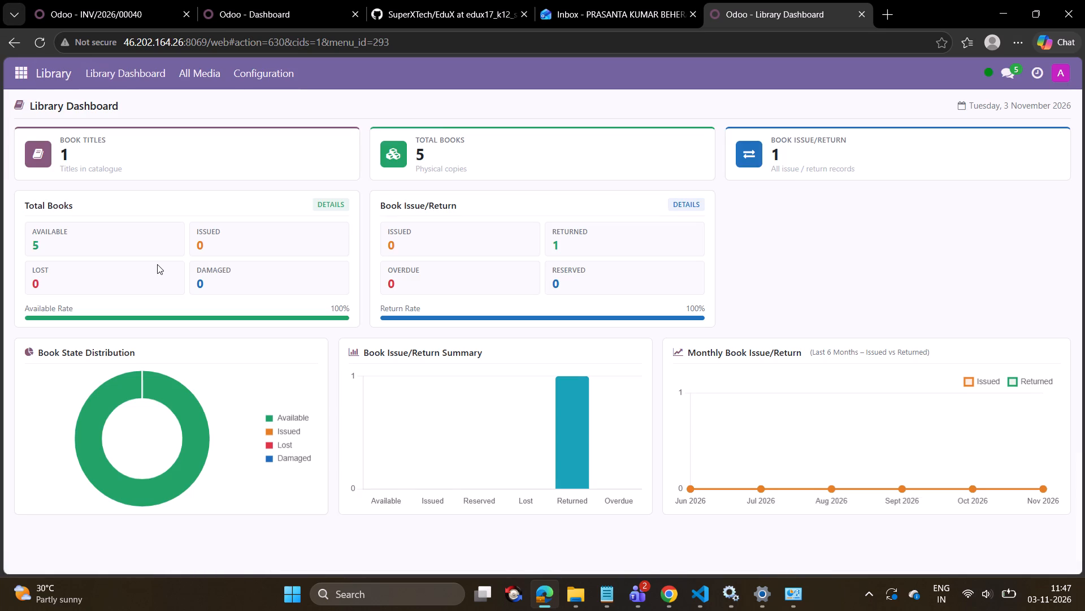
pyautogui.click(424, 153)
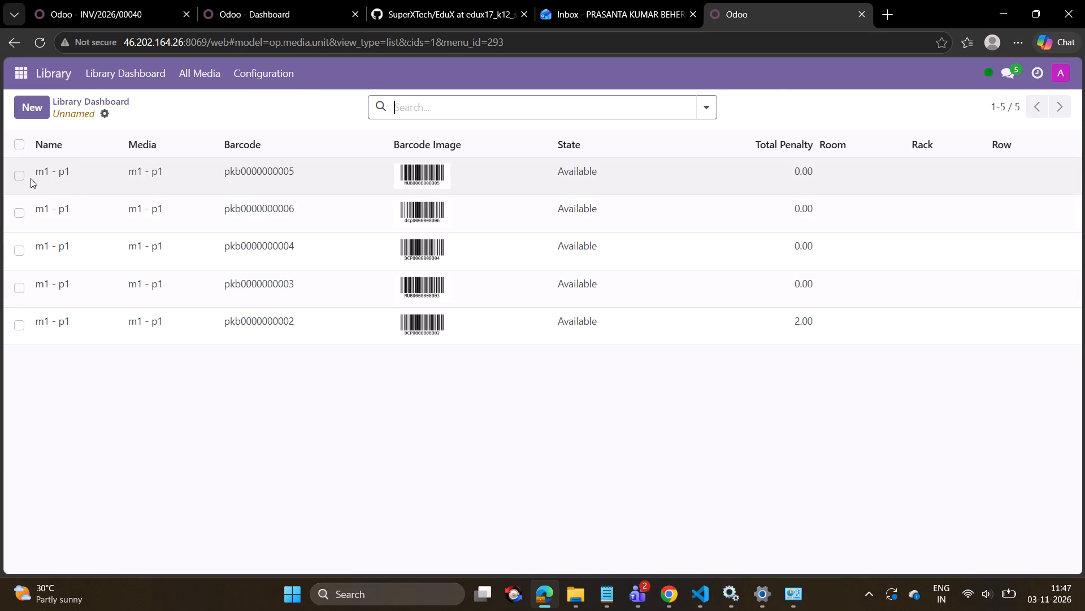
pyautogui.click(75, 171)
pyautogui.click(128, 152)
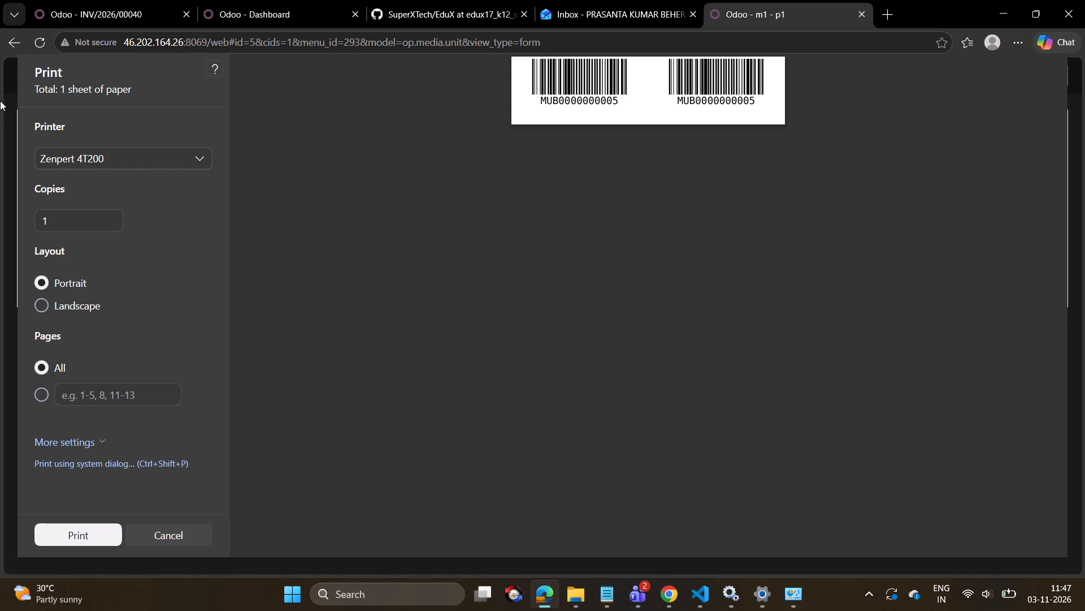
pyautogui.click(19, 39)
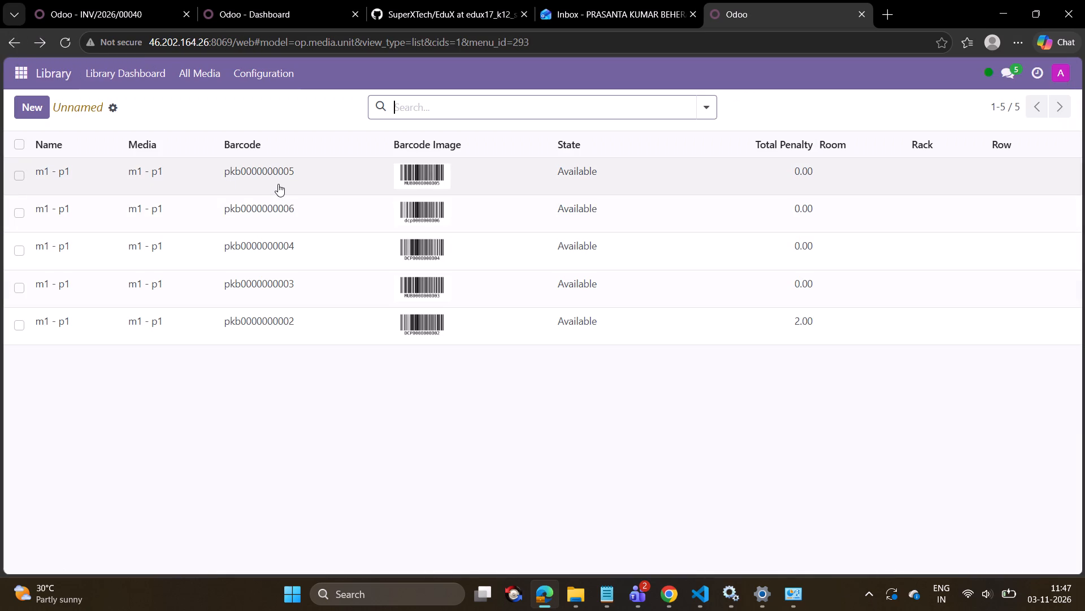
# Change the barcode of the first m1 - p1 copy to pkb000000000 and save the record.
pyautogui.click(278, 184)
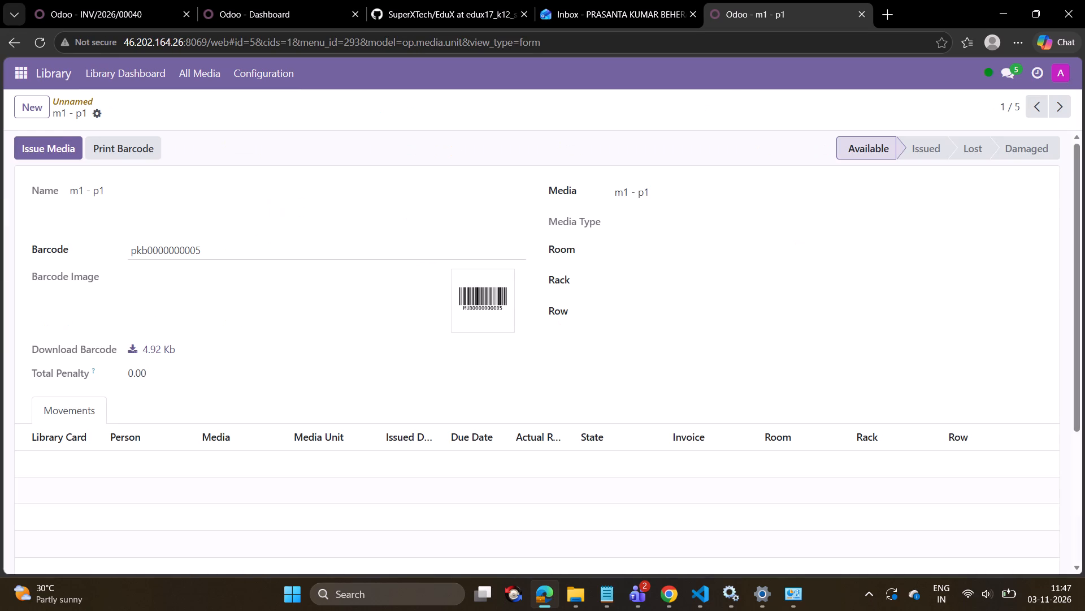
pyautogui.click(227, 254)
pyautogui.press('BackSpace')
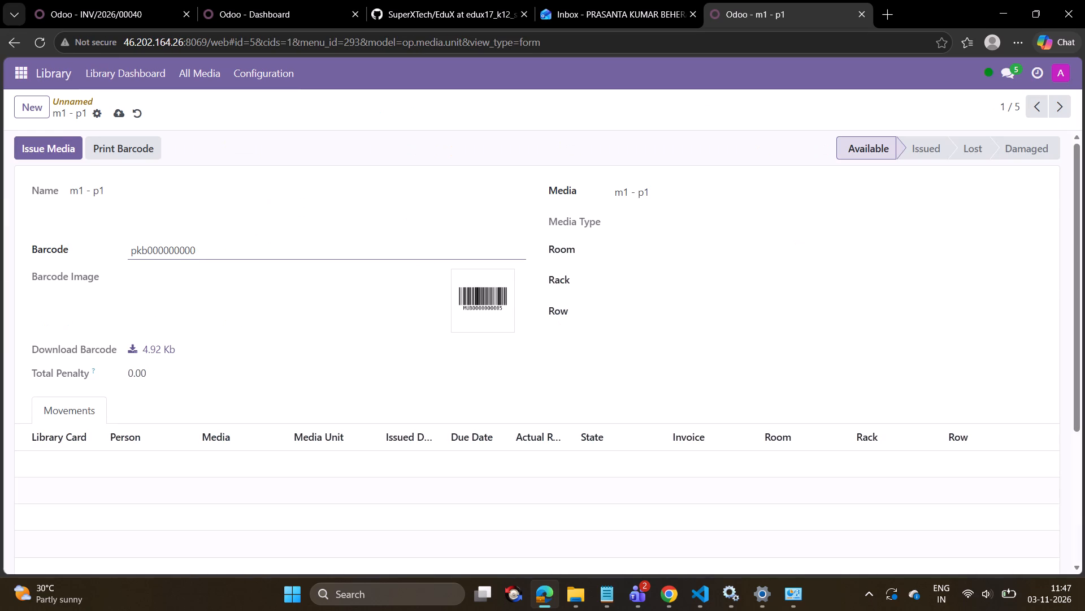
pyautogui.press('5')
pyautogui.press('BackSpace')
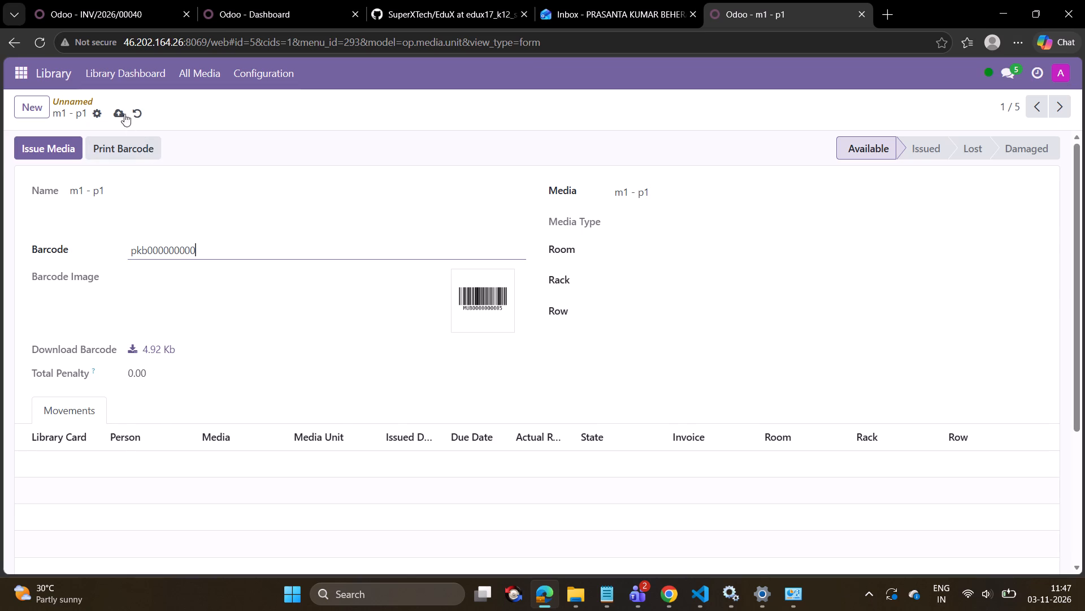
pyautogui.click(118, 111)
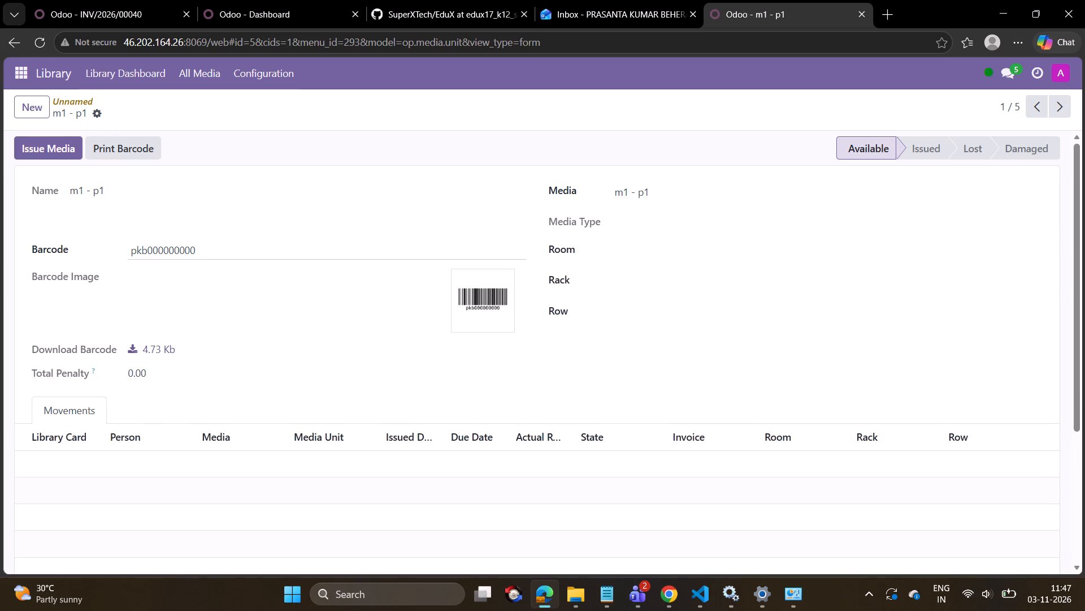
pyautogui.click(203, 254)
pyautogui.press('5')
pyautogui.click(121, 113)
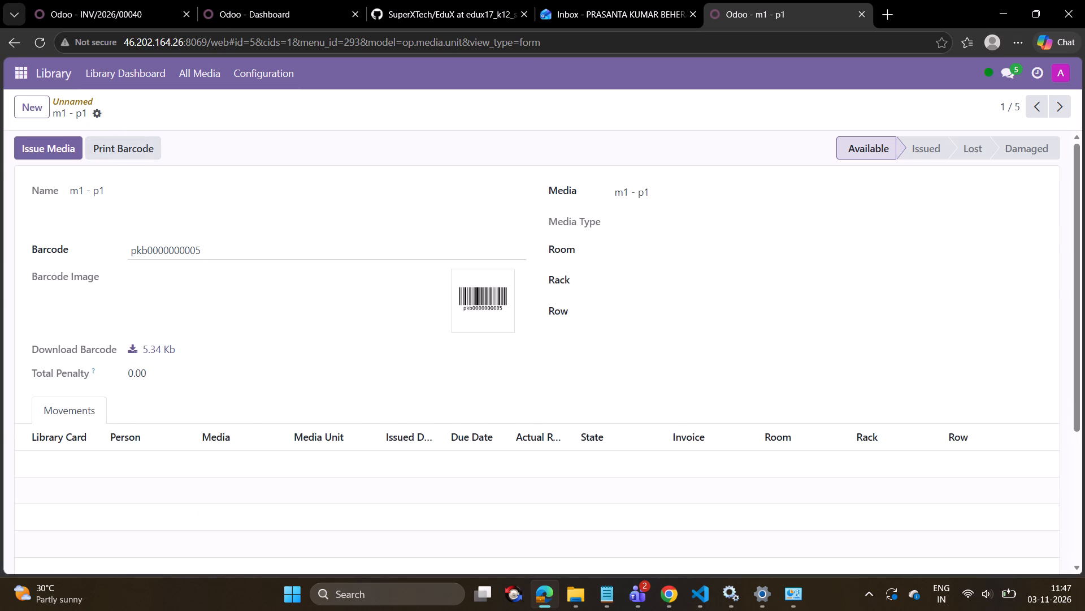
# On the asmkhurda.eduxerp.com site, sort the Library's total books by barcode and copy the first unit's barcode, ASM000016.
pyautogui.click(300, 16)
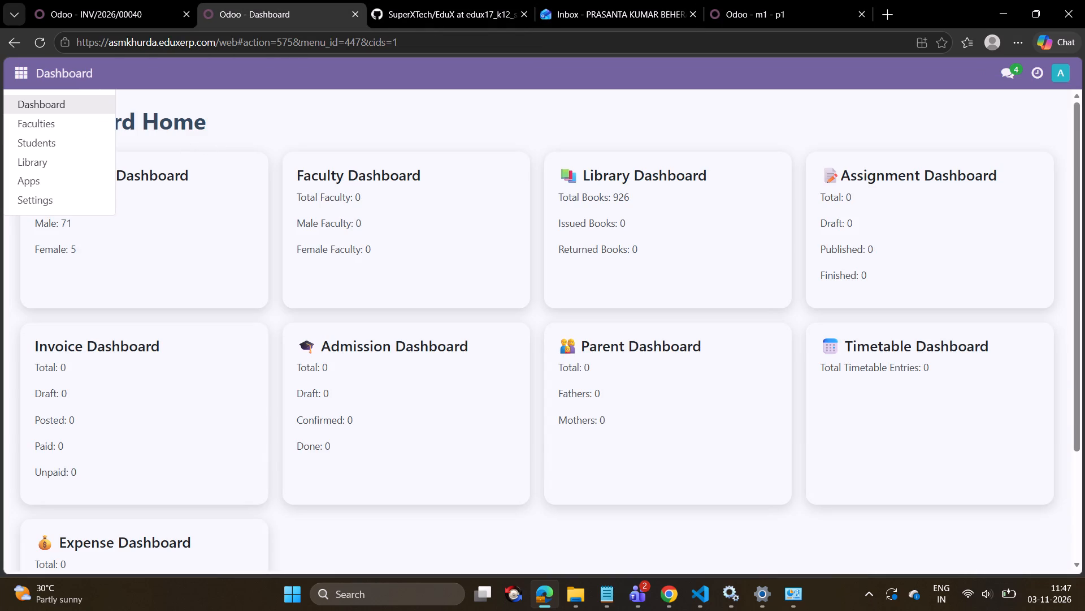
pyautogui.click(25, 163)
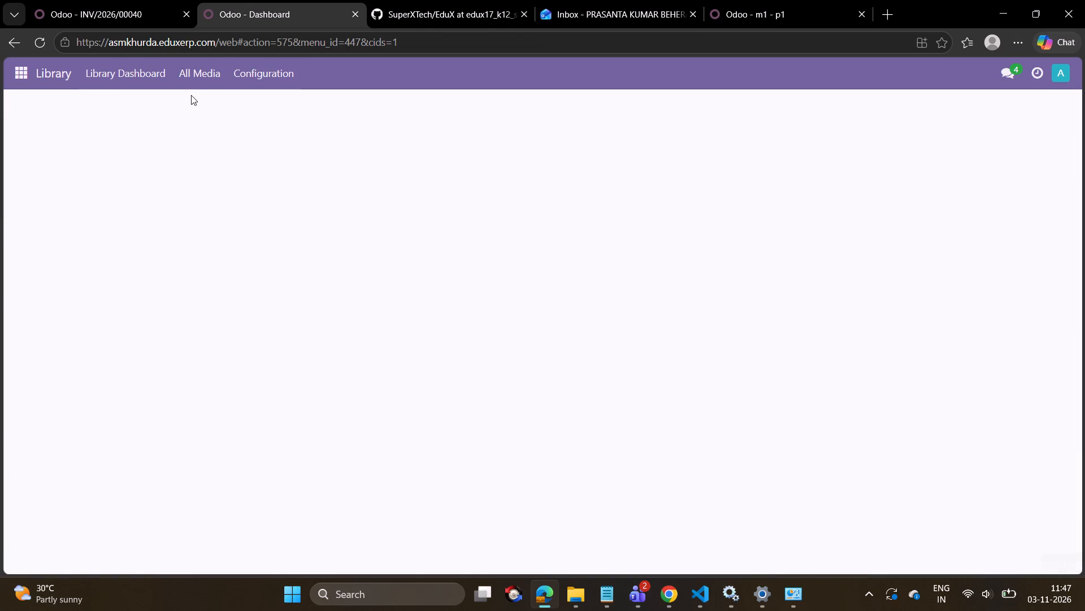
pyautogui.click(193, 84)
pyautogui.click(215, 105)
pyautogui.click(217, 80)
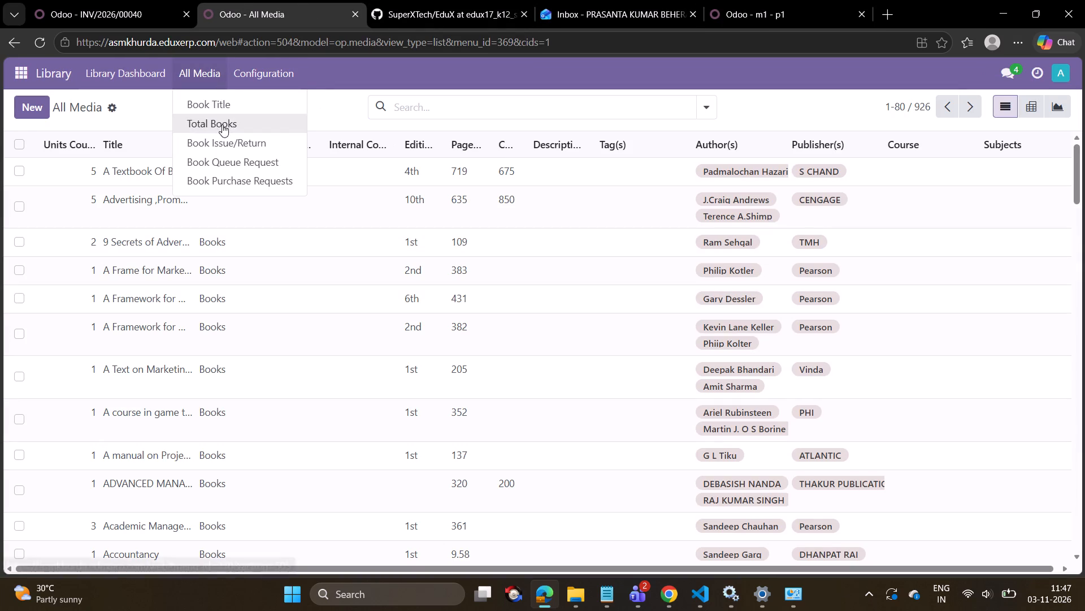
pyautogui.click(222, 124)
pyautogui.click(730, 147)
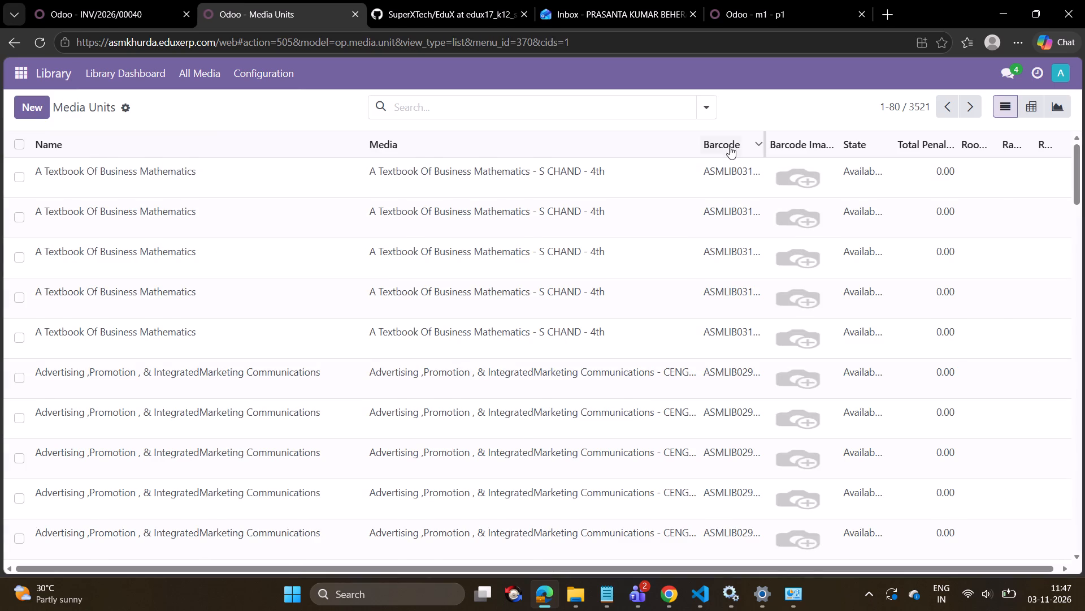
pyautogui.click(723, 173)
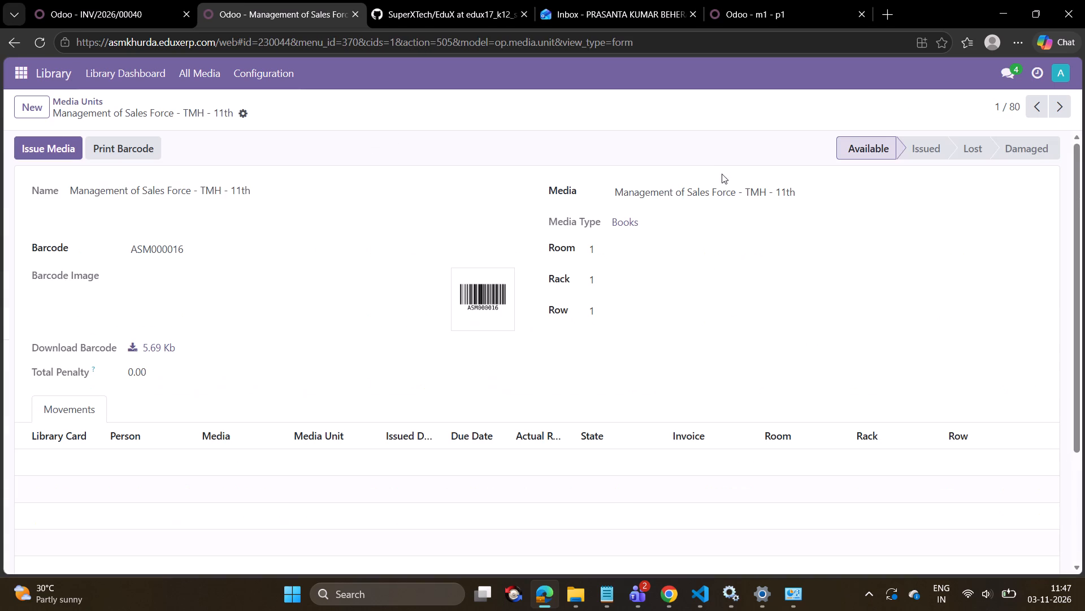
pyautogui.moveTo(193, 248); pyautogui.dragTo(107, 244)
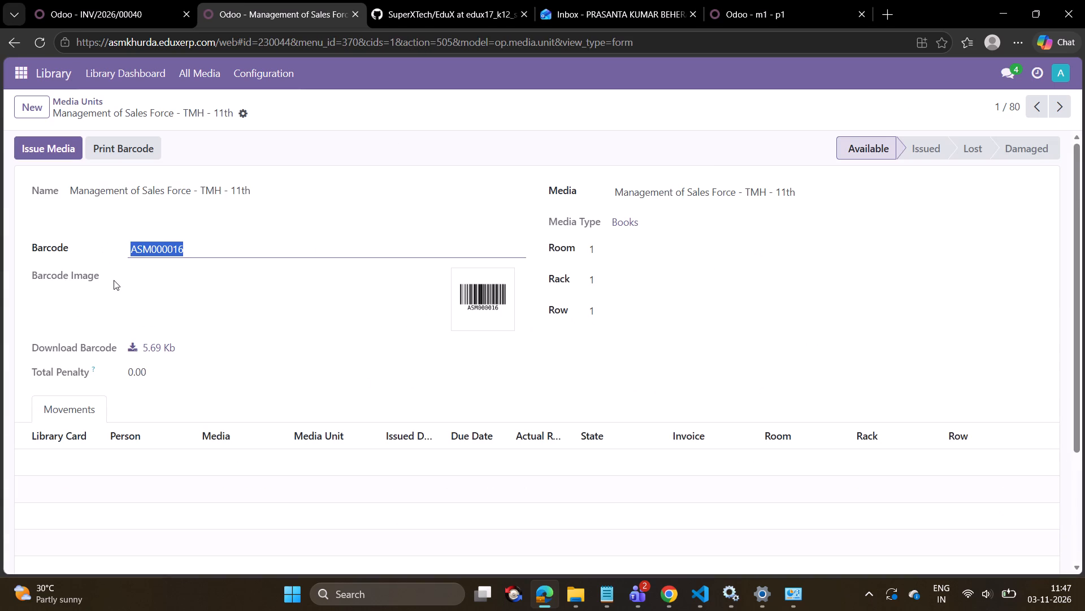
pyautogui.hotkey('ctrl', 'c')
# Back on the 46.202.164.26 site, replace the m1 - p1 copy's barcode with the copied ASM000016 and save.
pyautogui.click(757, 0)
pyautogui.moveTo(199, 244); pyautogui.dragTo(86, 246)
pyautogui.press('BackSpace')
pyautogui.hotkey('ctrl', 'v')
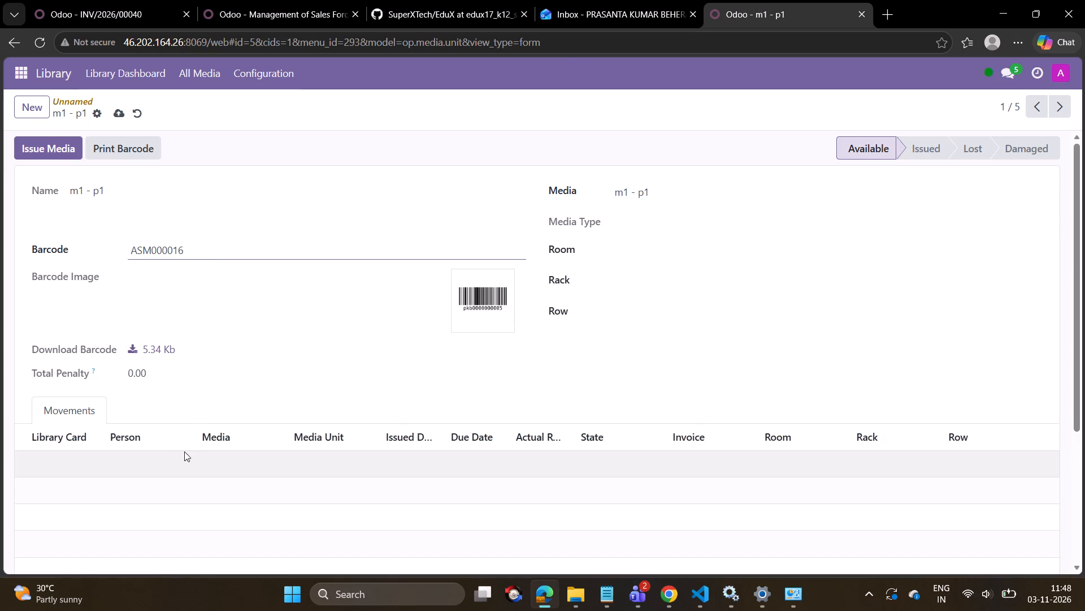
pyautogui.click(121, 118)
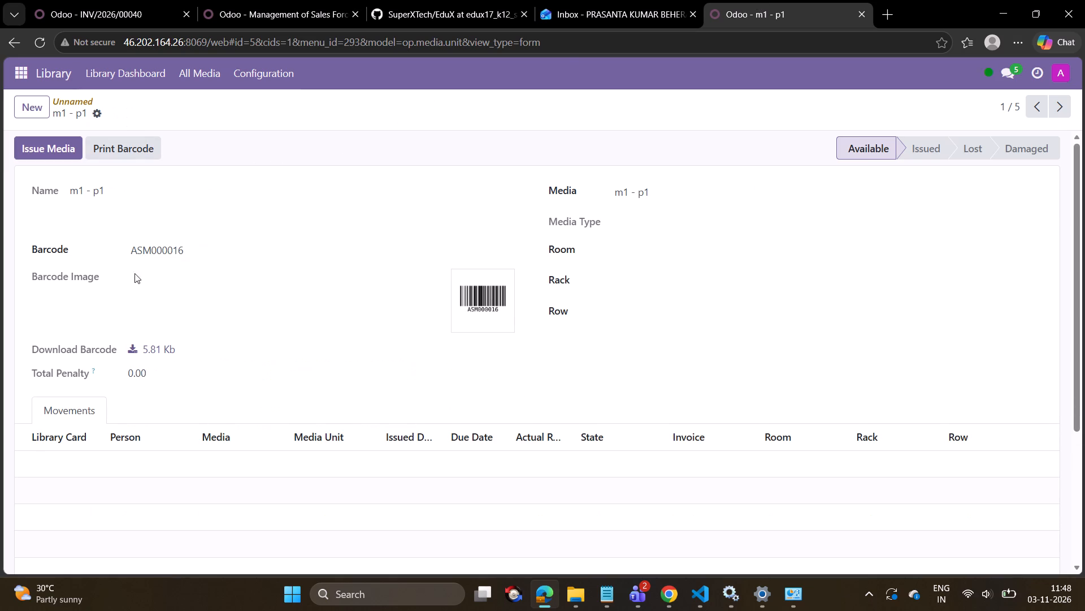
# Print the m1 - p1 copy's barcode label twice on the Zenpert 4T200, one portrait copy each time.
pyautogui.click(123, 153)
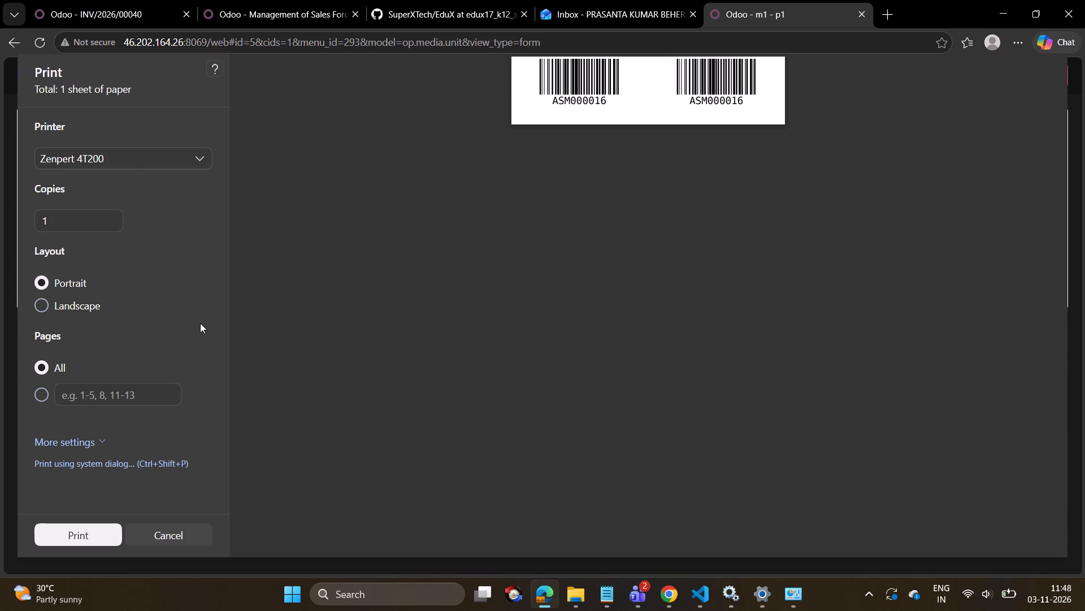
pyautogui.click(81, 532)
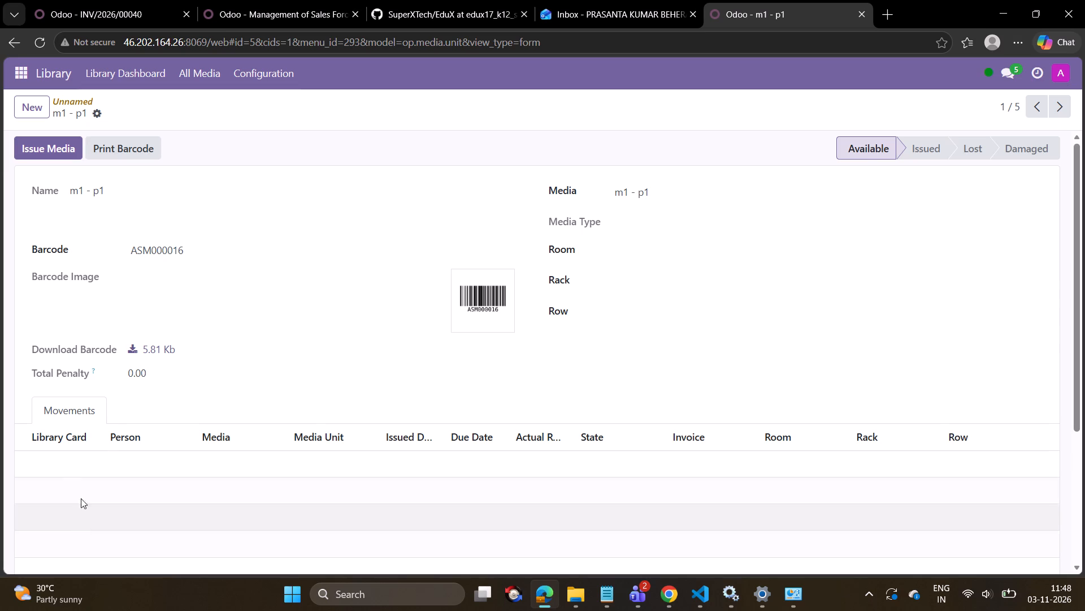
pyautogui.click(124, 156)
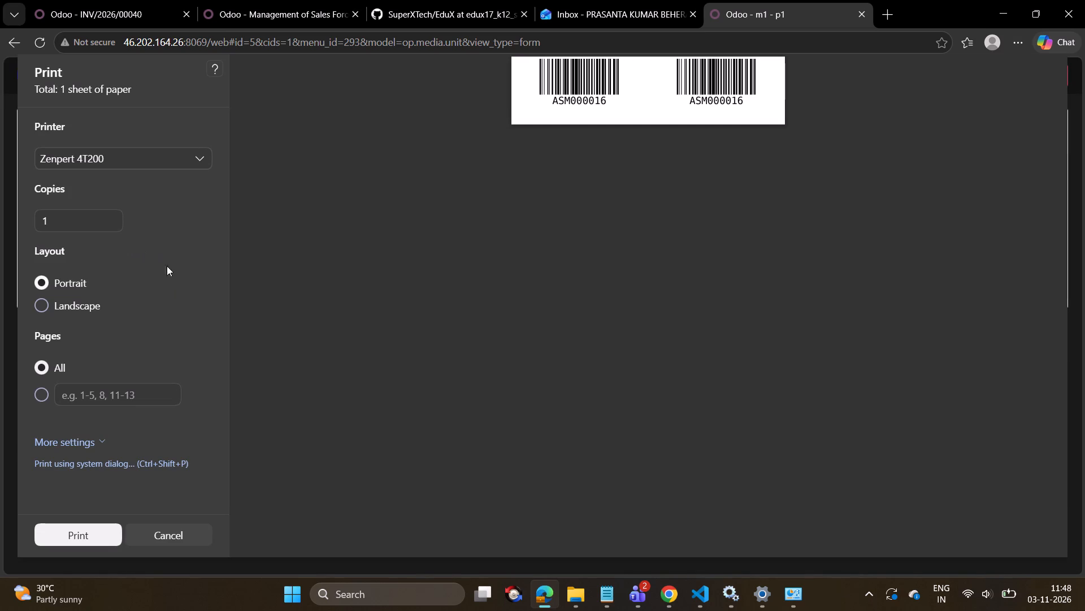
pyautogui.click(86, 542)
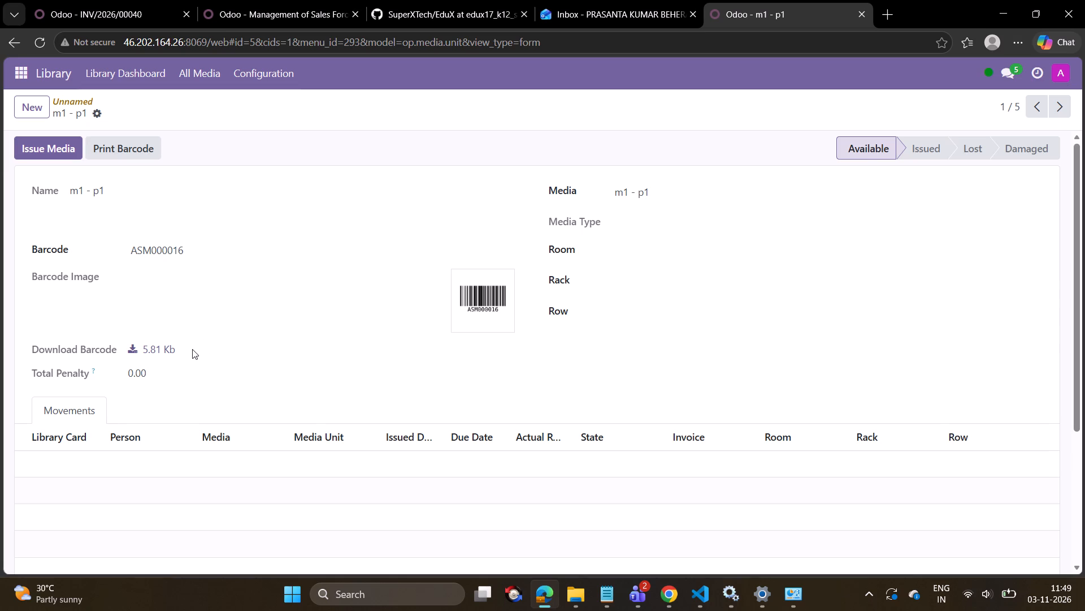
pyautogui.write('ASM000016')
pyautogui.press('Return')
# Switch to Notepad and enter ASM000016 five times on separate lines below the existing MUB codes.
pyautogui.click(593, 543)
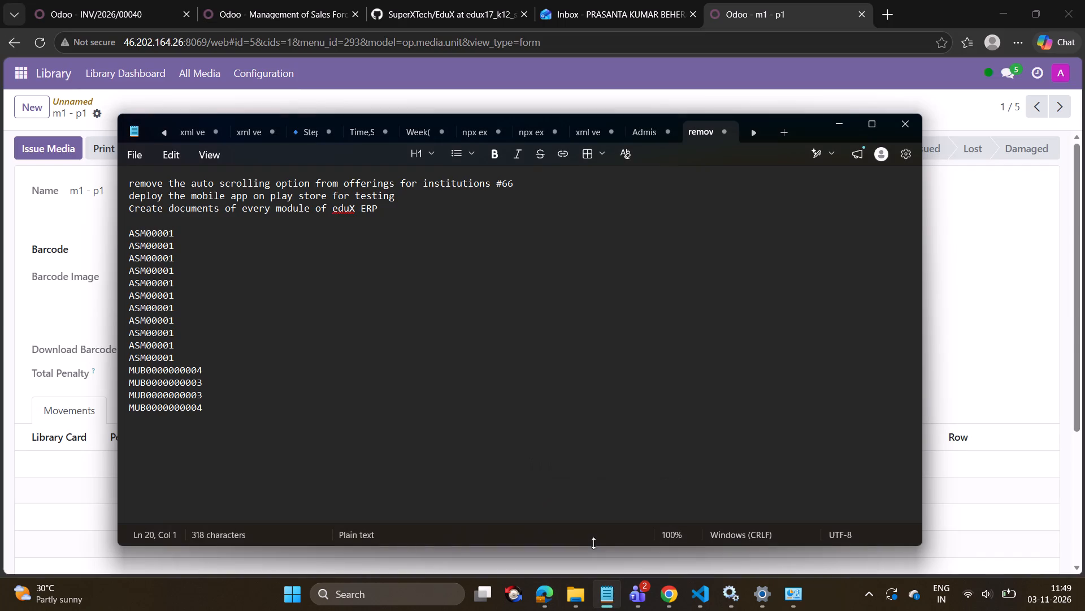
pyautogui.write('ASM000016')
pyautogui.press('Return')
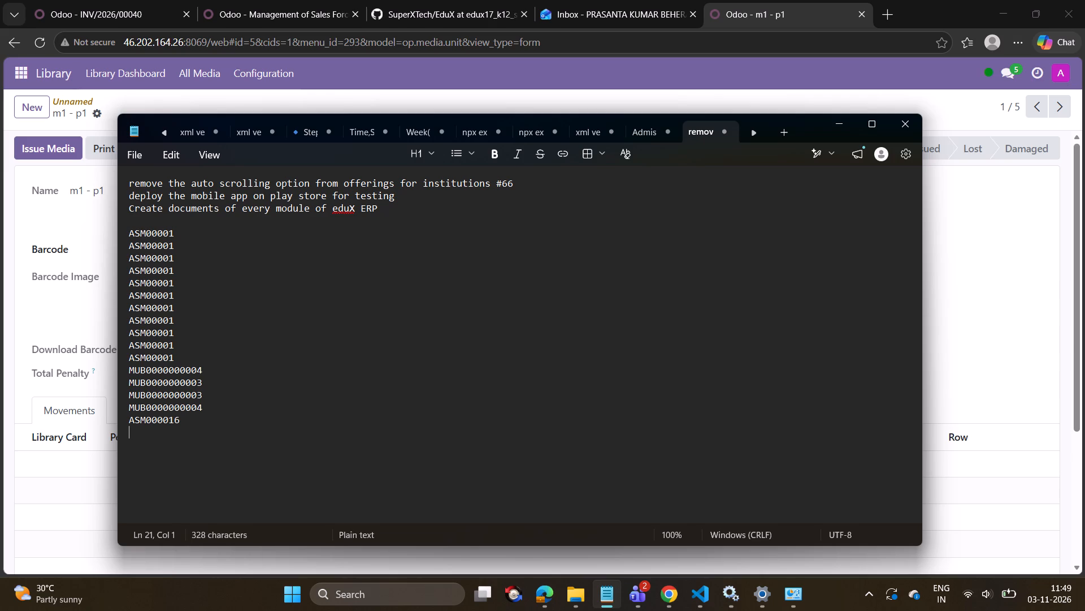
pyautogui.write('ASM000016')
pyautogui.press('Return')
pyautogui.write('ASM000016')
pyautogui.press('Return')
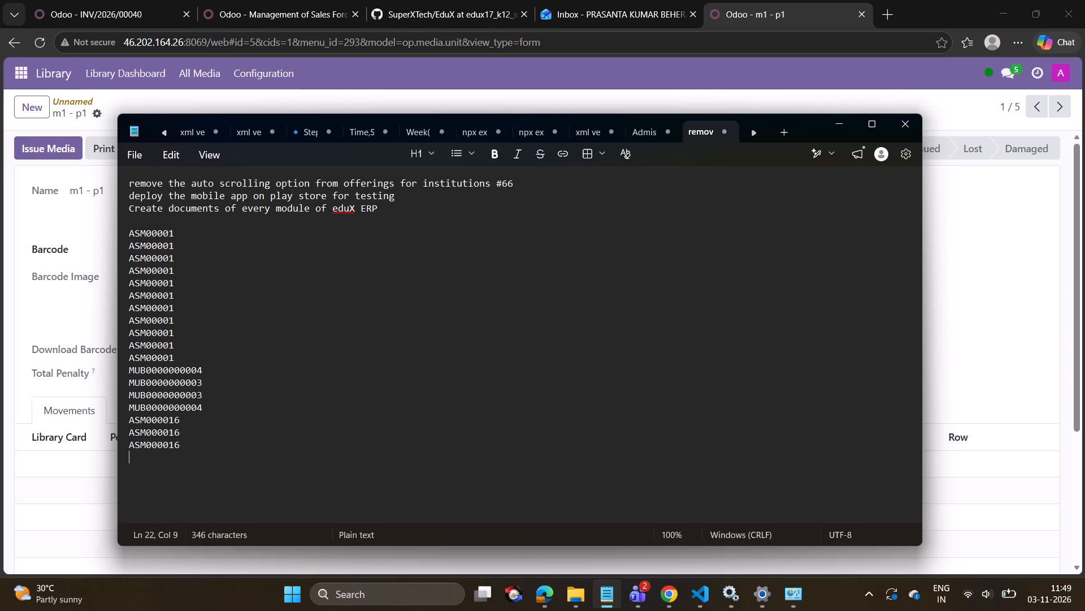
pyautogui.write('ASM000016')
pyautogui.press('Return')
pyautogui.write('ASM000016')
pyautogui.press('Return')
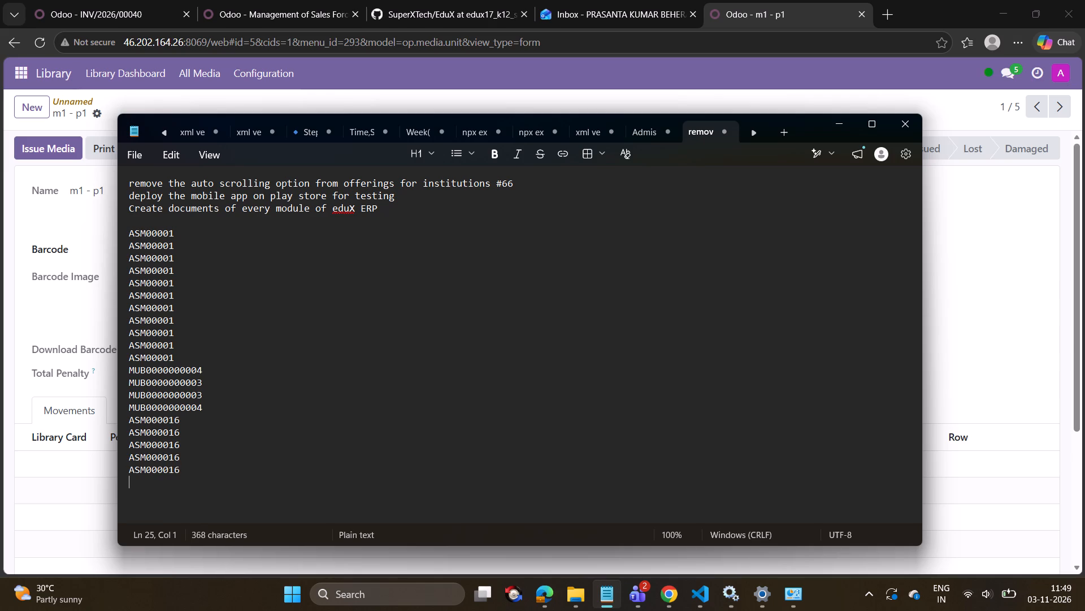
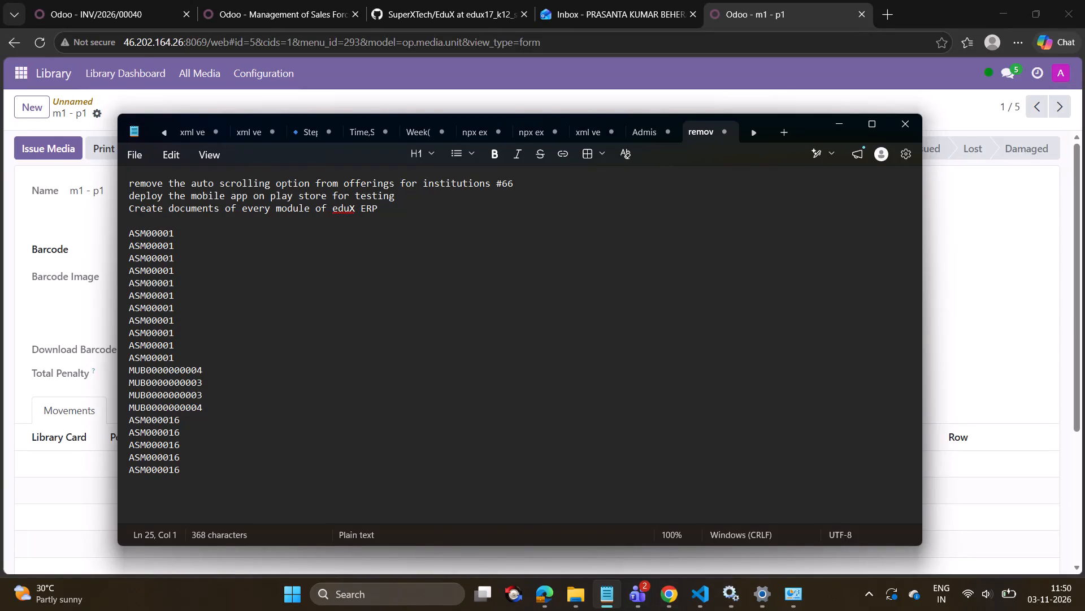
# Leave Notepad for the browser and bring up the Library's Total Books list on the 46.202.164.26 site.
pyautogui.click(841, 122)
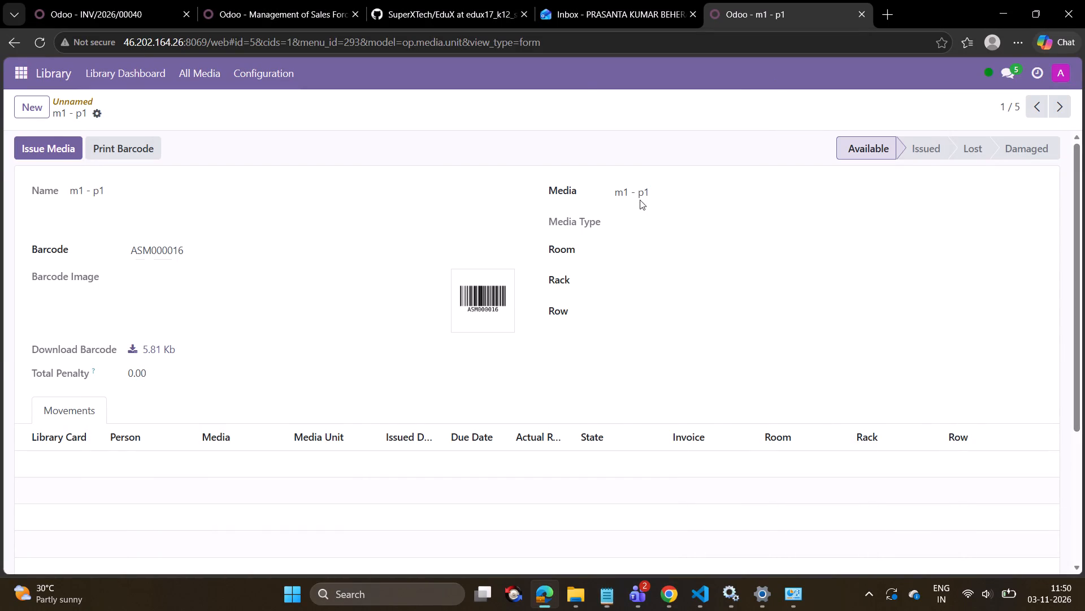
pyautogui.click(83, 101)
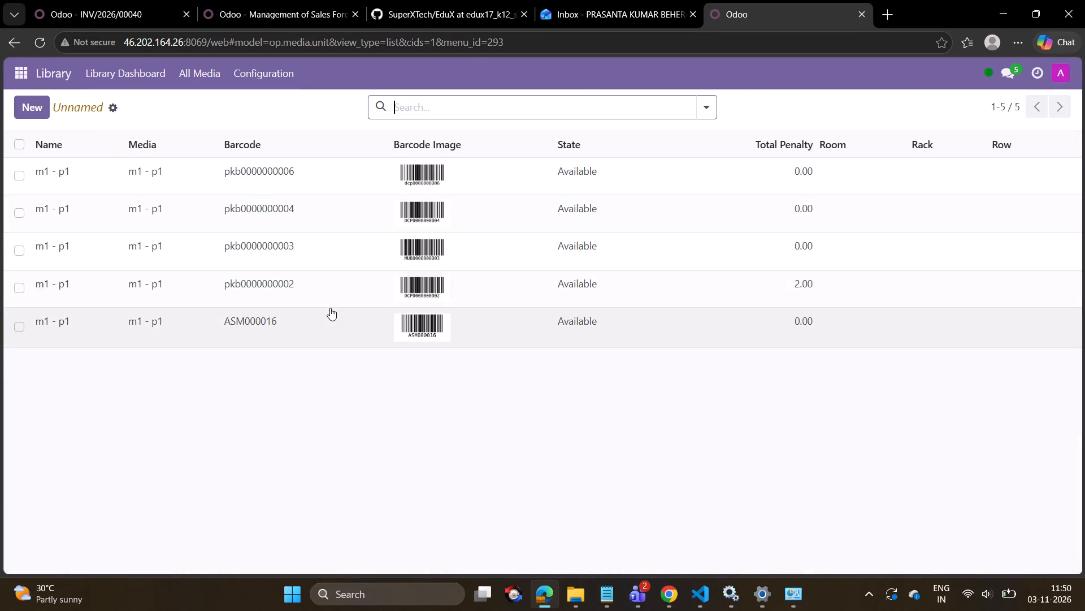
pyautogui.click(203, 85)
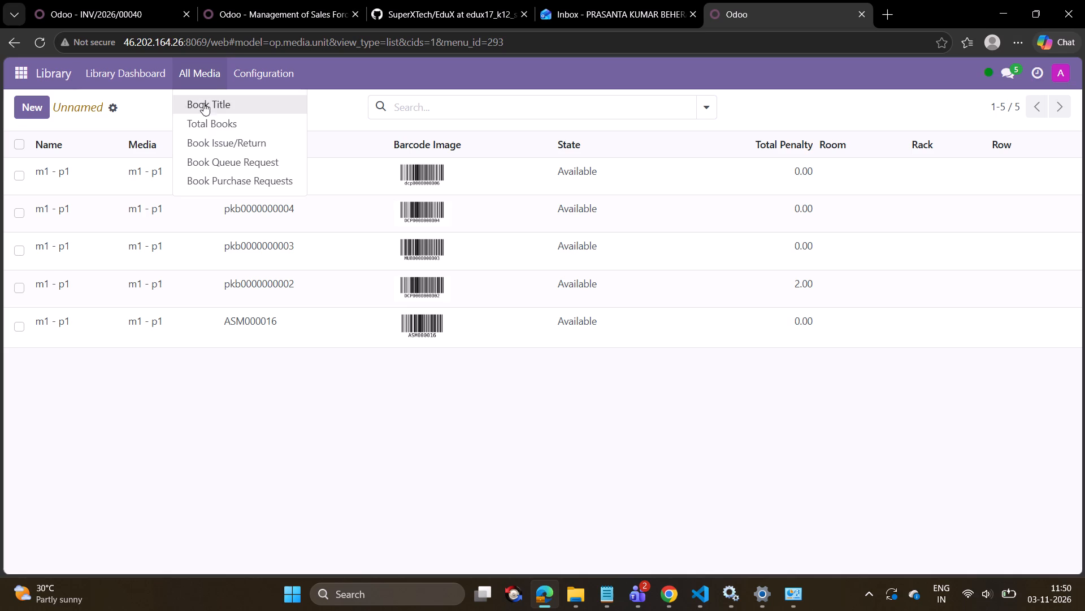
pyautogui.click(207, 123)
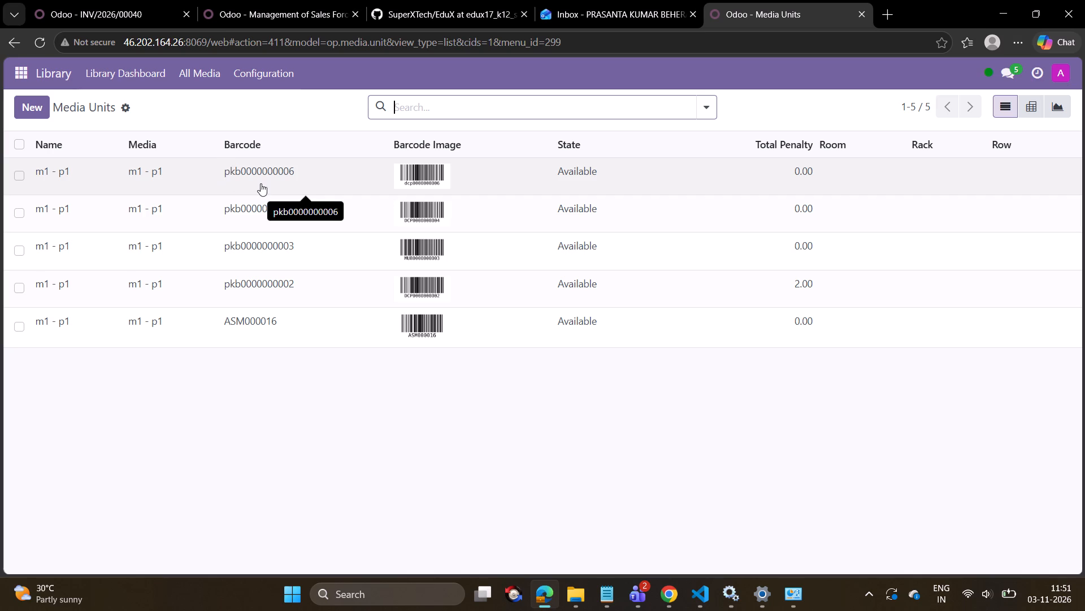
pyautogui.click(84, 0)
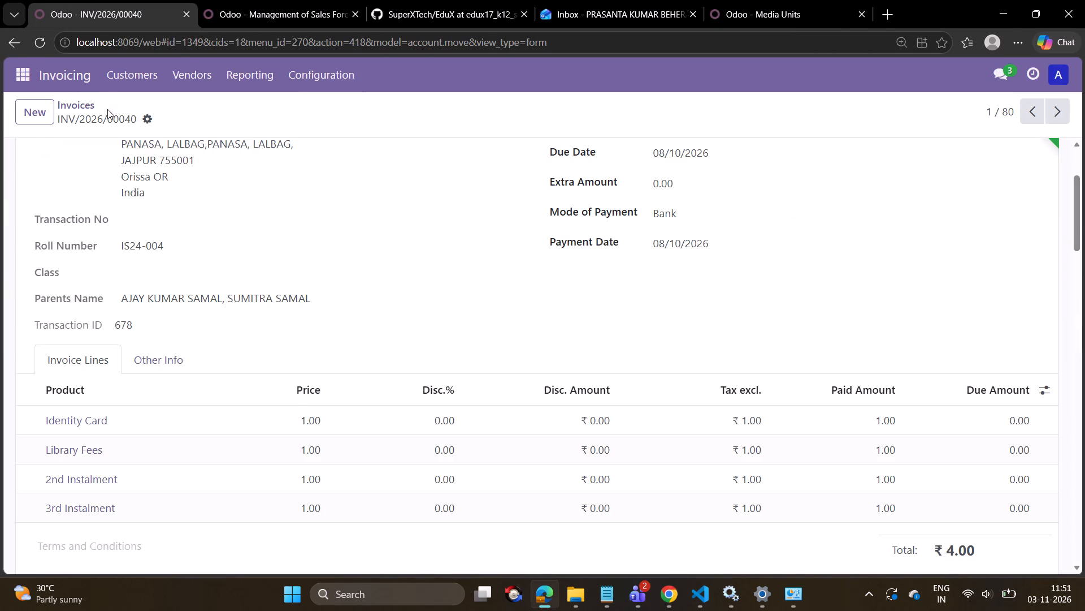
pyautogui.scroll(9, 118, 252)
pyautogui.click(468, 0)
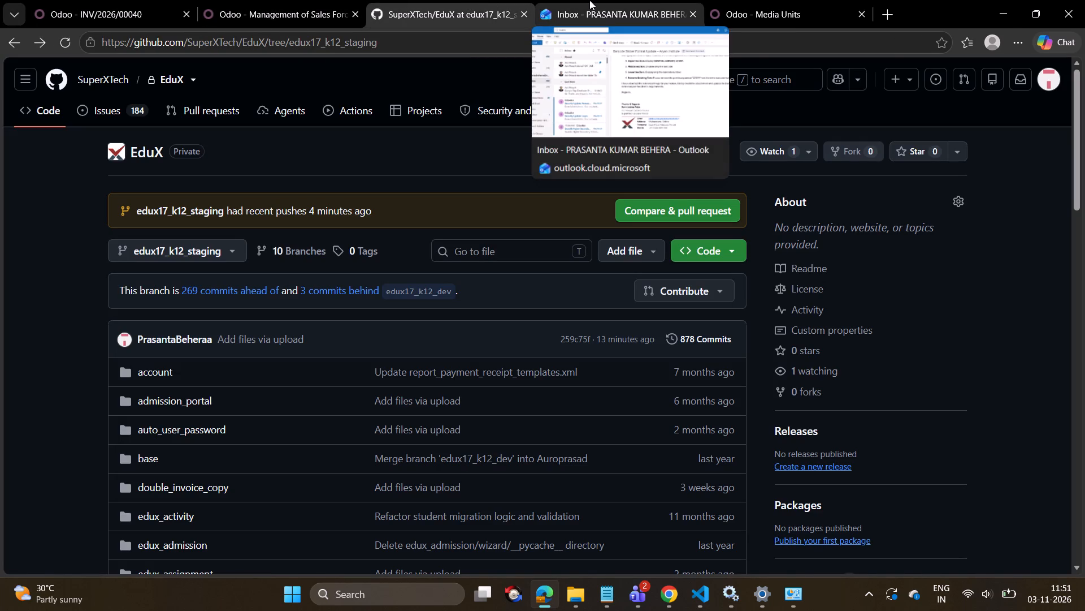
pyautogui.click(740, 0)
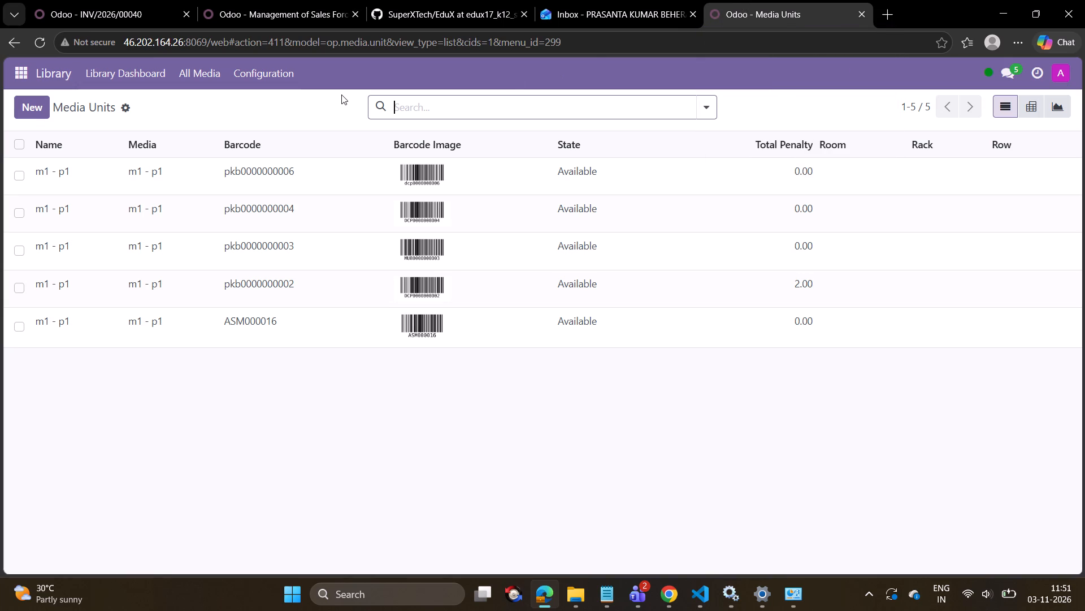
pyautogui.click(244, 102)
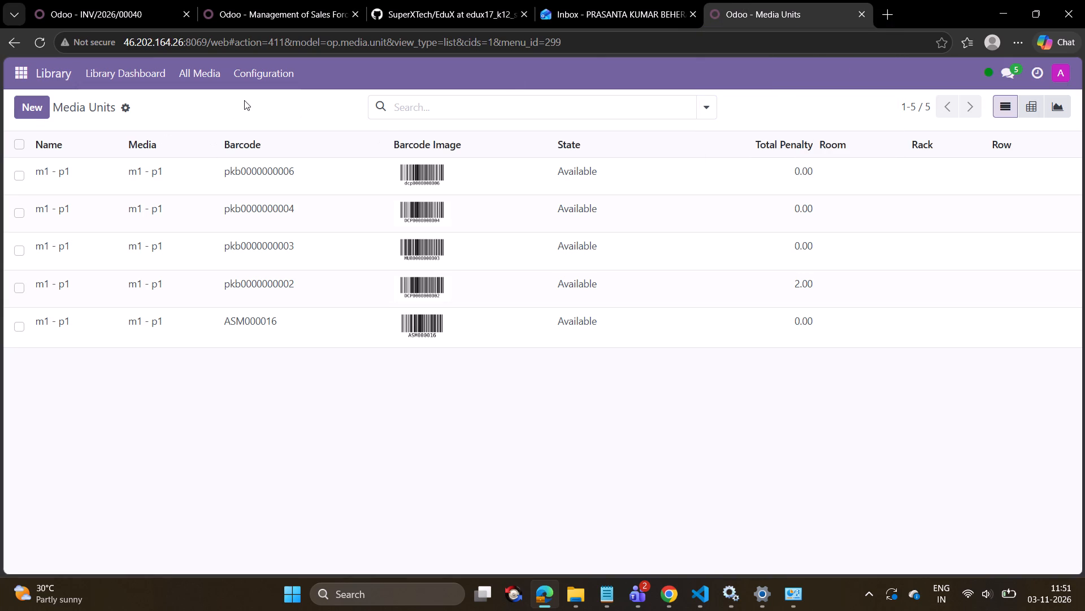
pyautogui.click(194, 72)
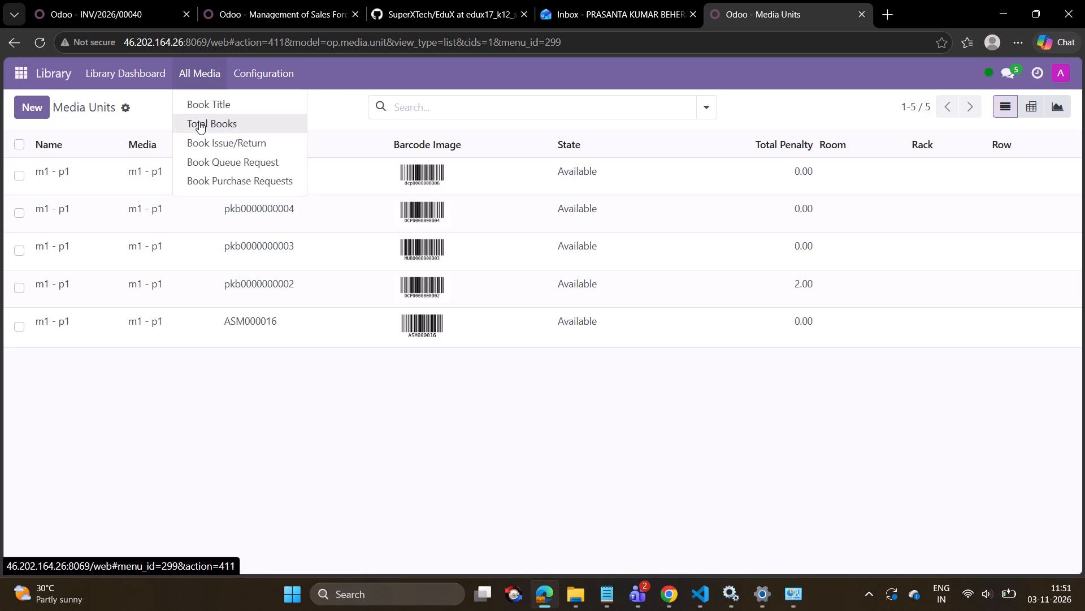
pyautogui.click(199, 122)
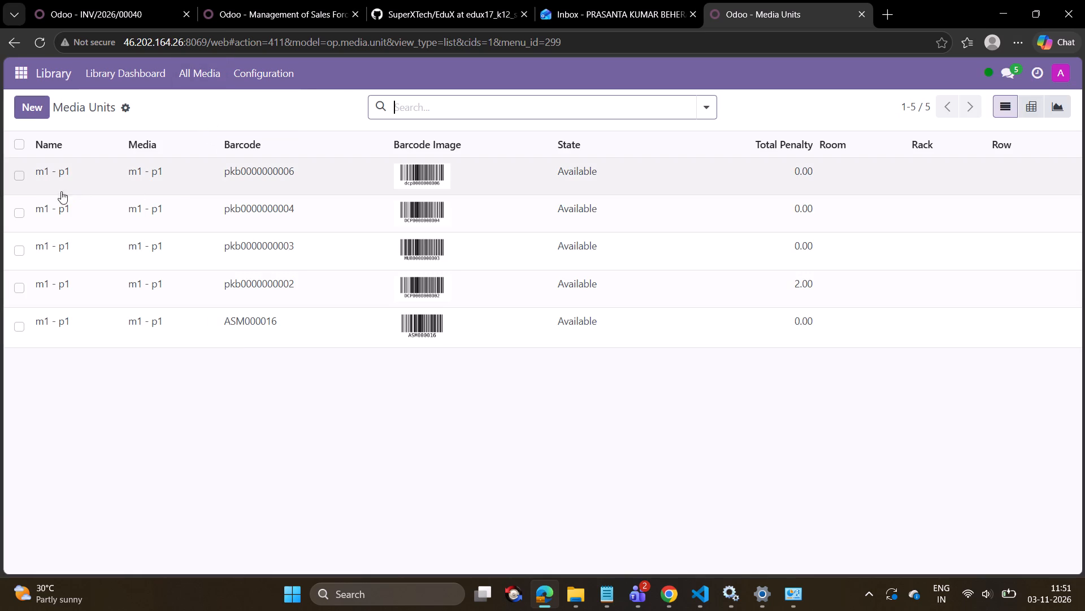
pyautogui.click(23, 177)
pyautogui.click(20, 213)
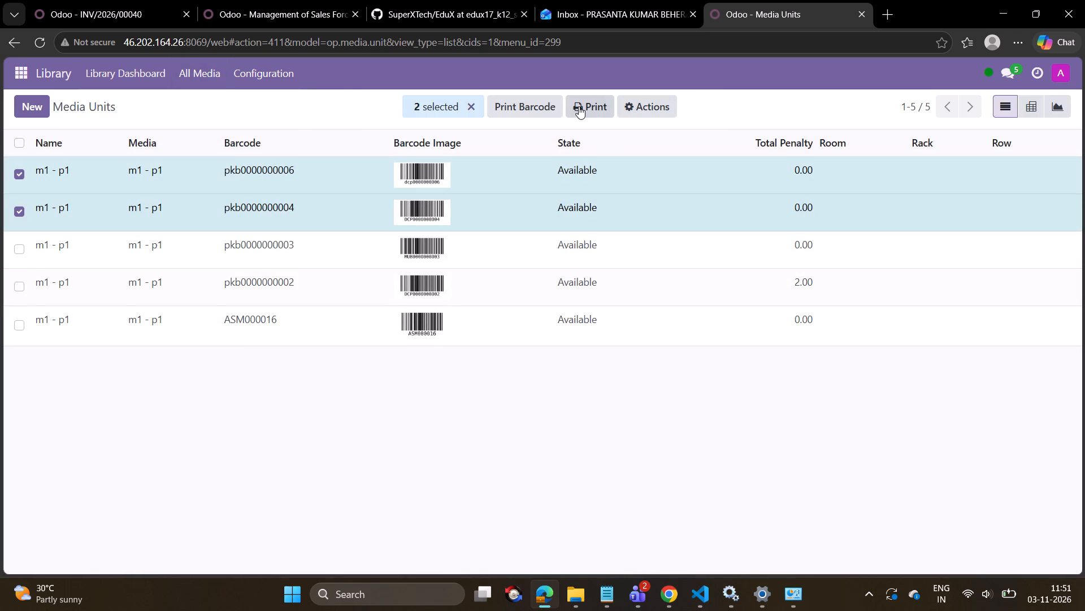
pyautogui.click(528, 106)
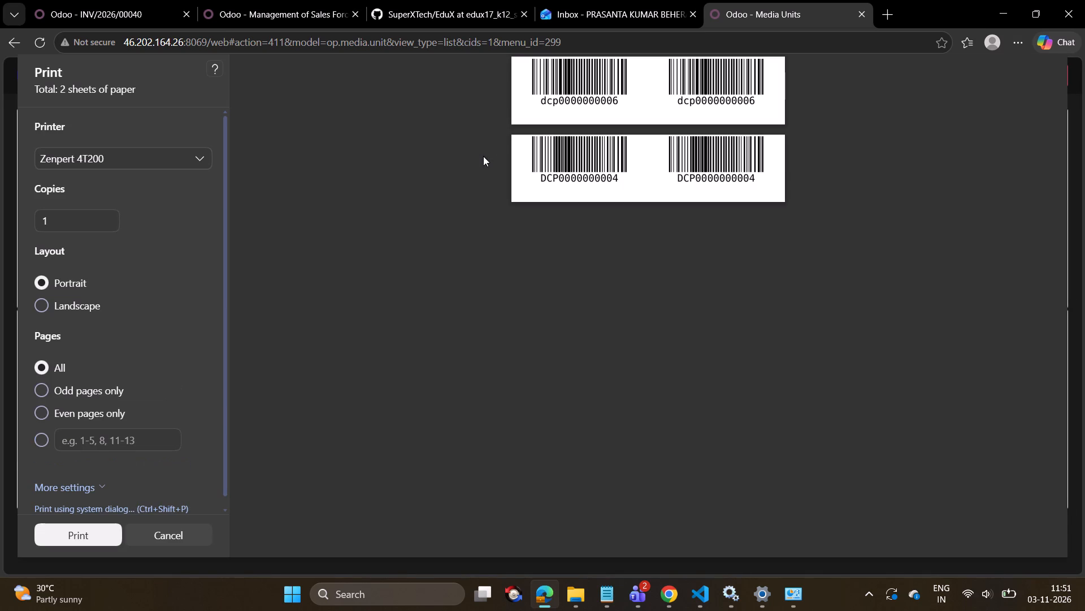
pyautogui.click(74, 541)
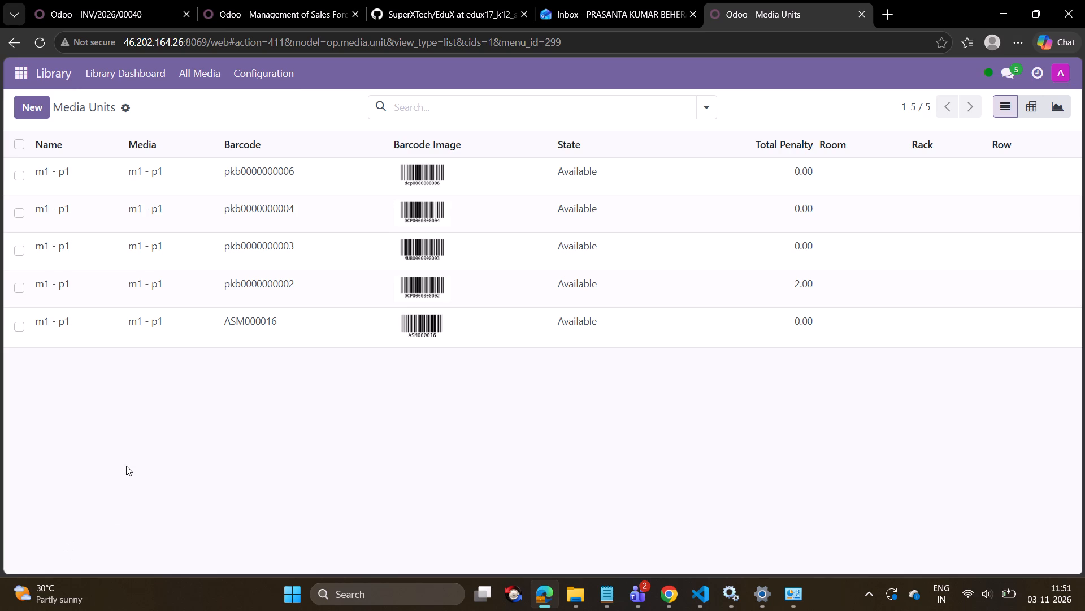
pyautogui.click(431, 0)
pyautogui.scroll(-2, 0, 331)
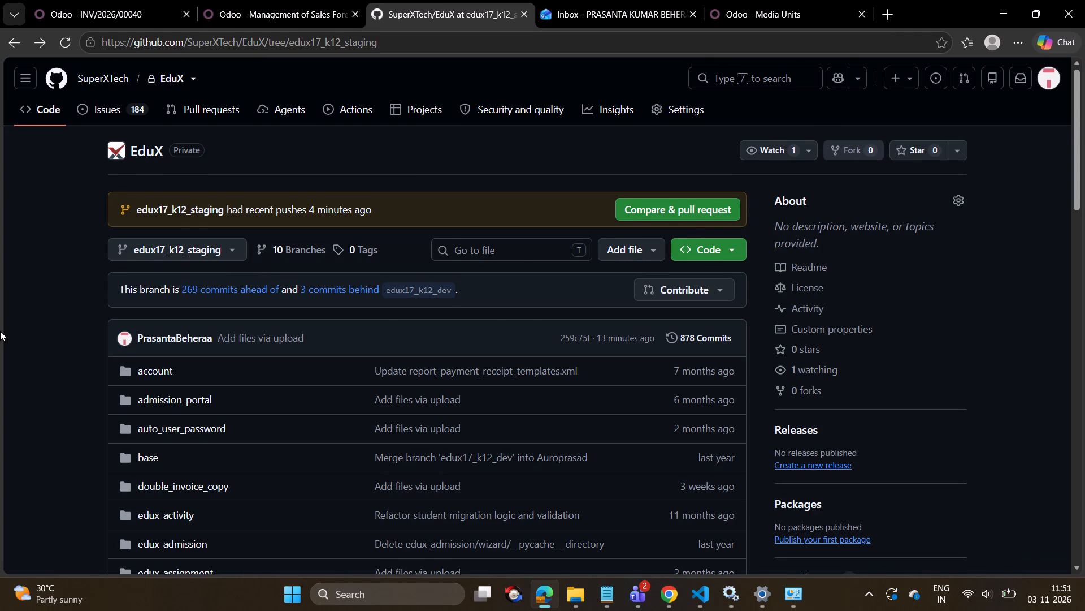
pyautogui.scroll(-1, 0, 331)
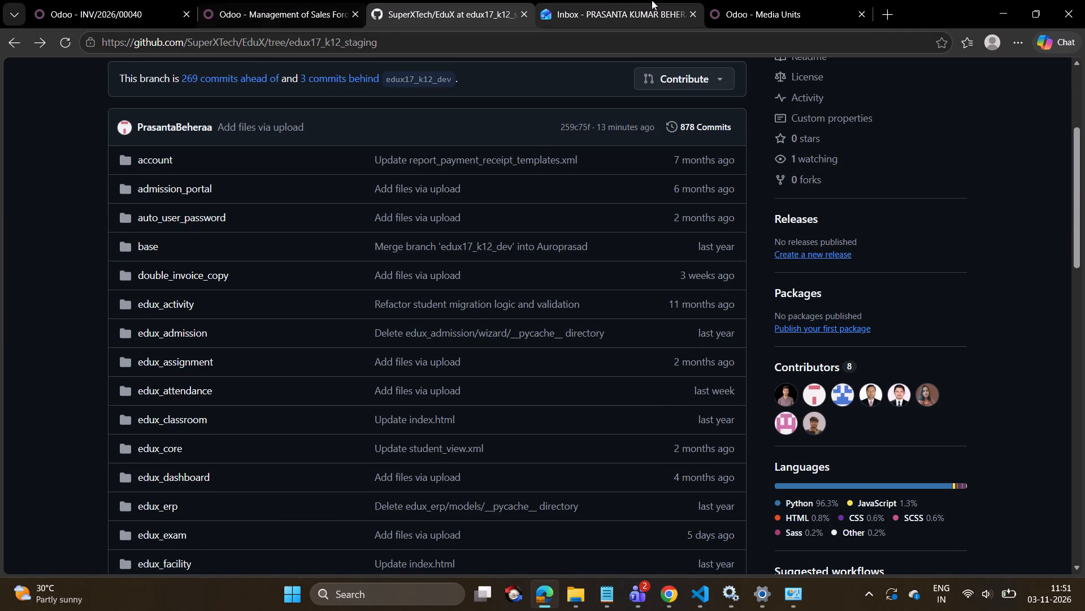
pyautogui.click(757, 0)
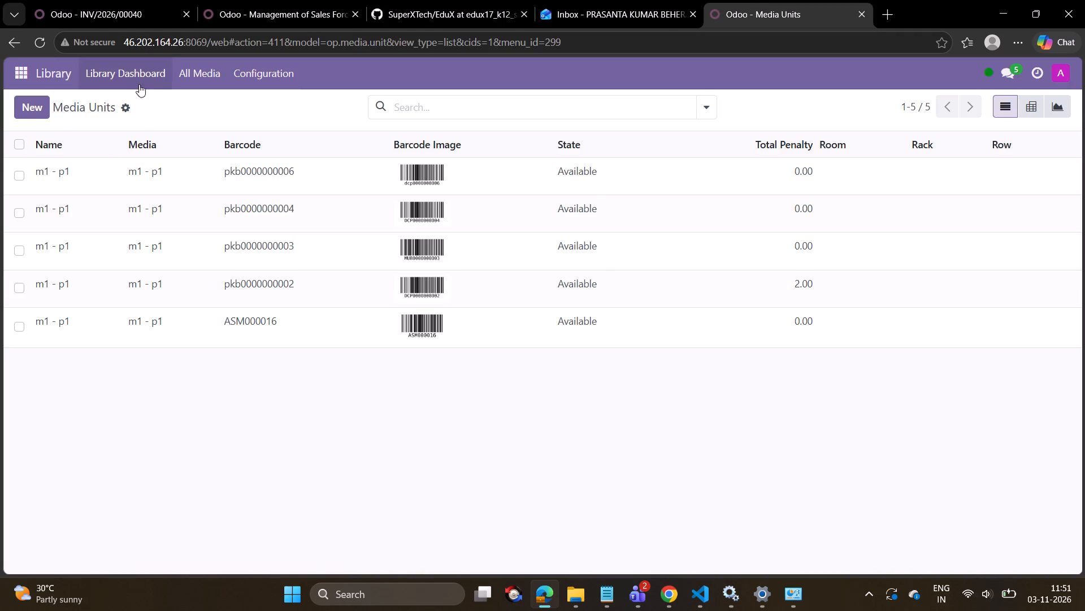
# Open the Library Dashboard to examine the book and issue/return statistics.
pyautogui.click(149, 76)
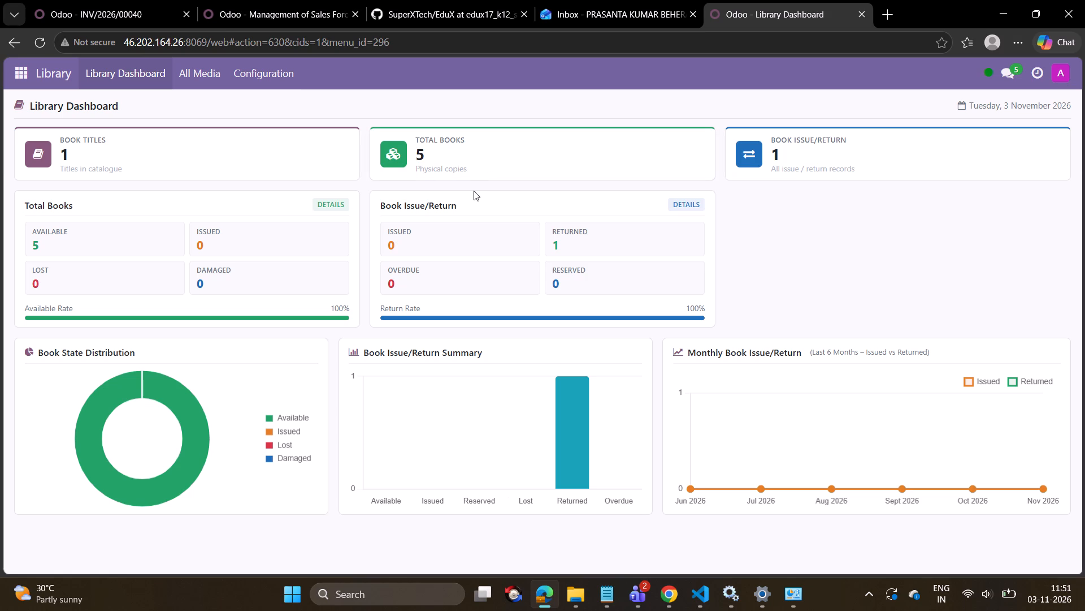
pyautogui.click(207, 78)
pyautogui.click(212, 109)
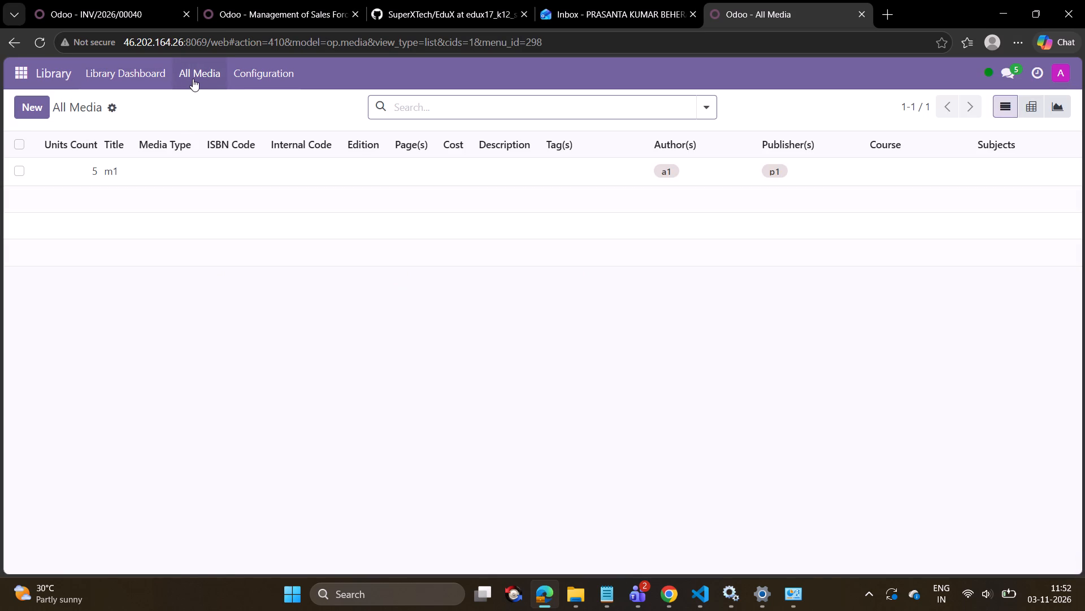
pyautogui.click(205, 177)
pyautogui.scroll(-4, 286, 345)
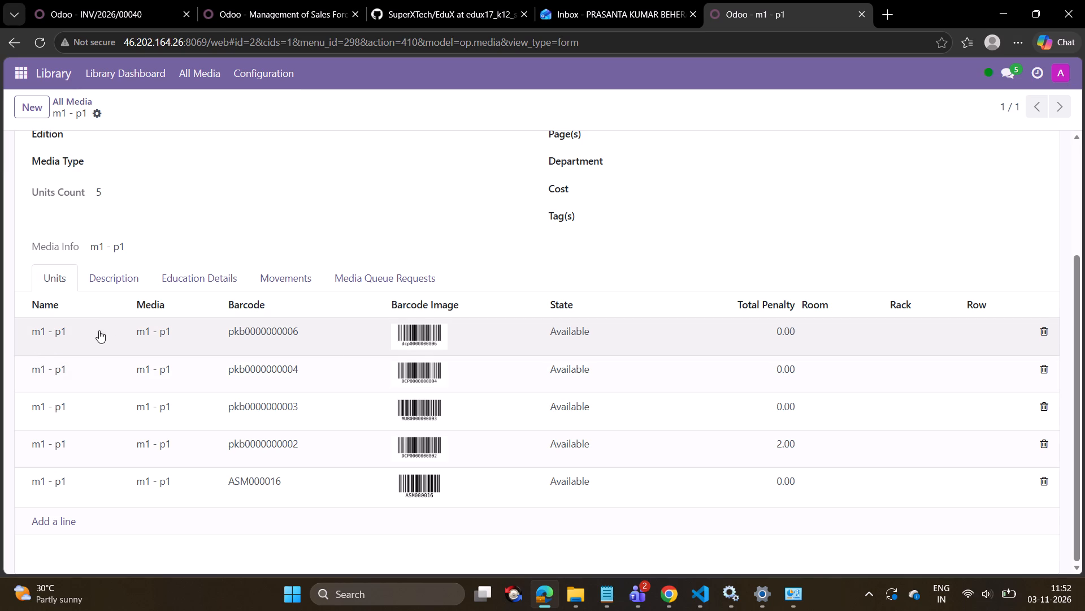
pyautogui.click(426, 333)
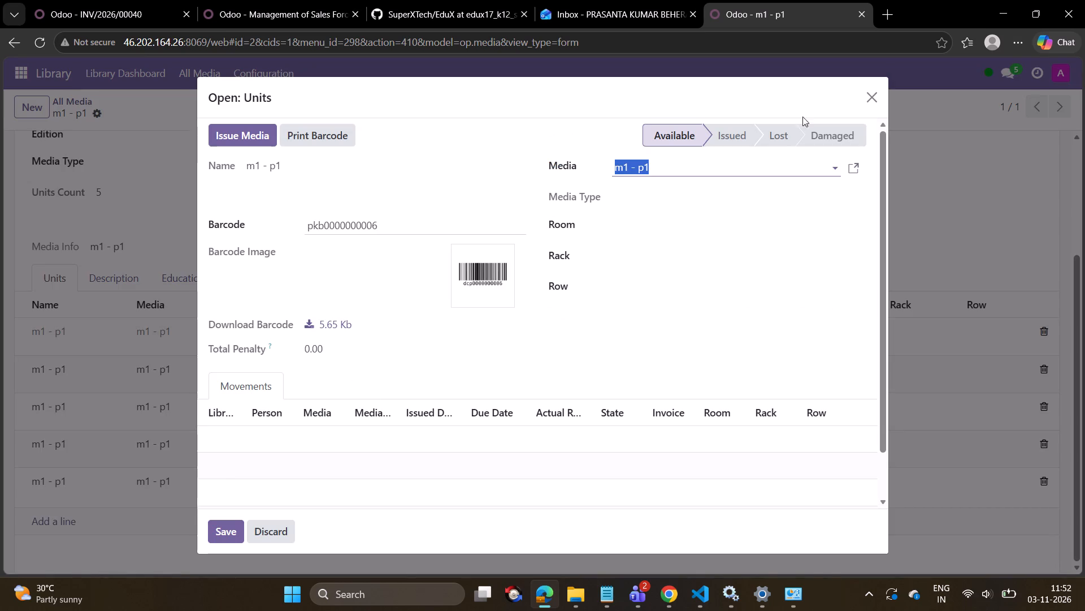
pyautogui.click(868, 96)
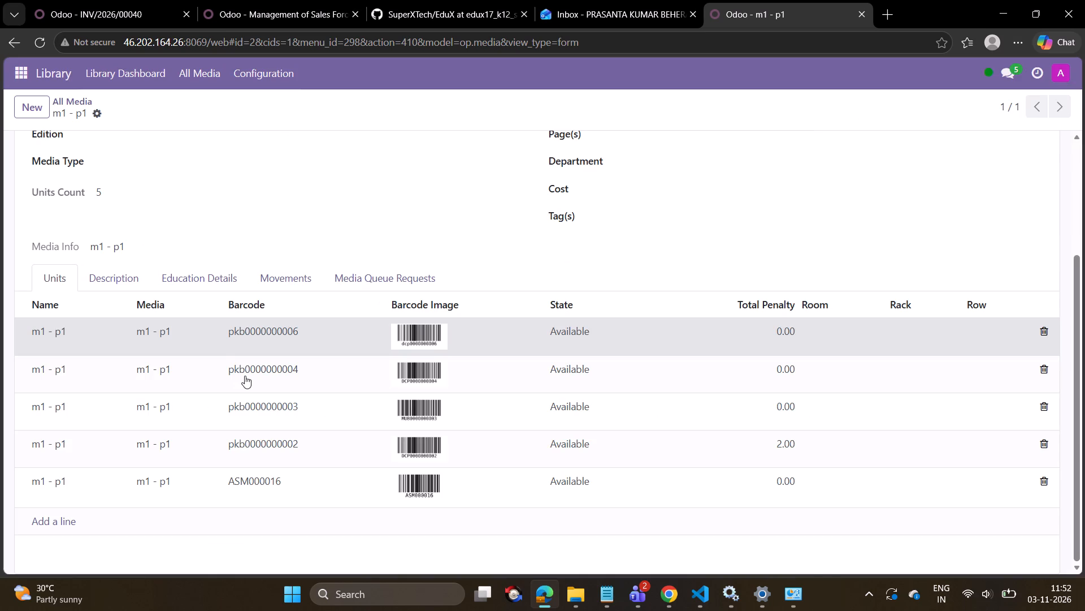
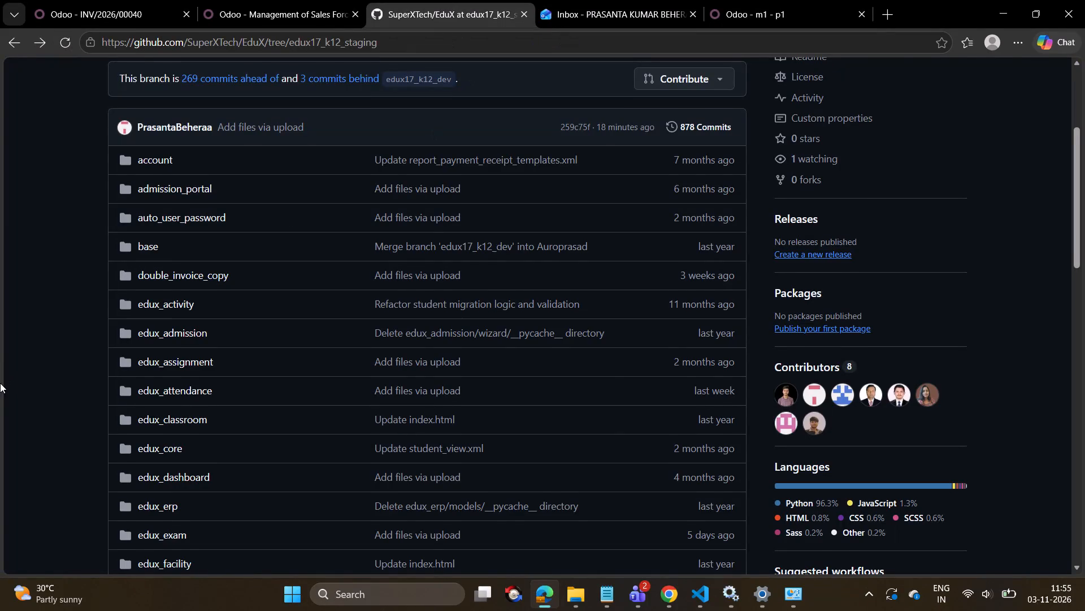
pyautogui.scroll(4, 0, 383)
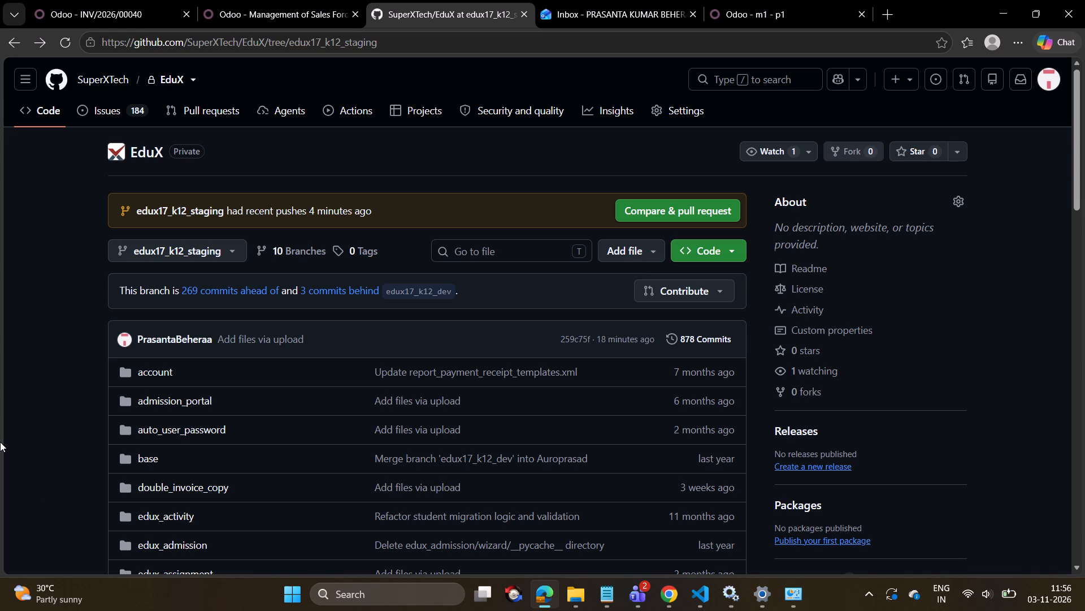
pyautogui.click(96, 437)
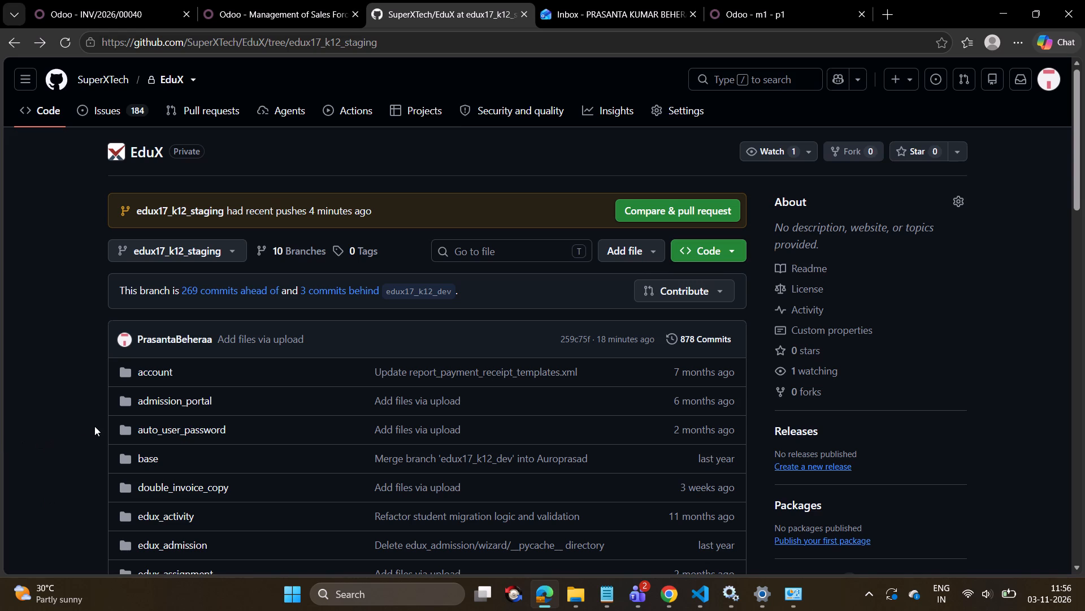
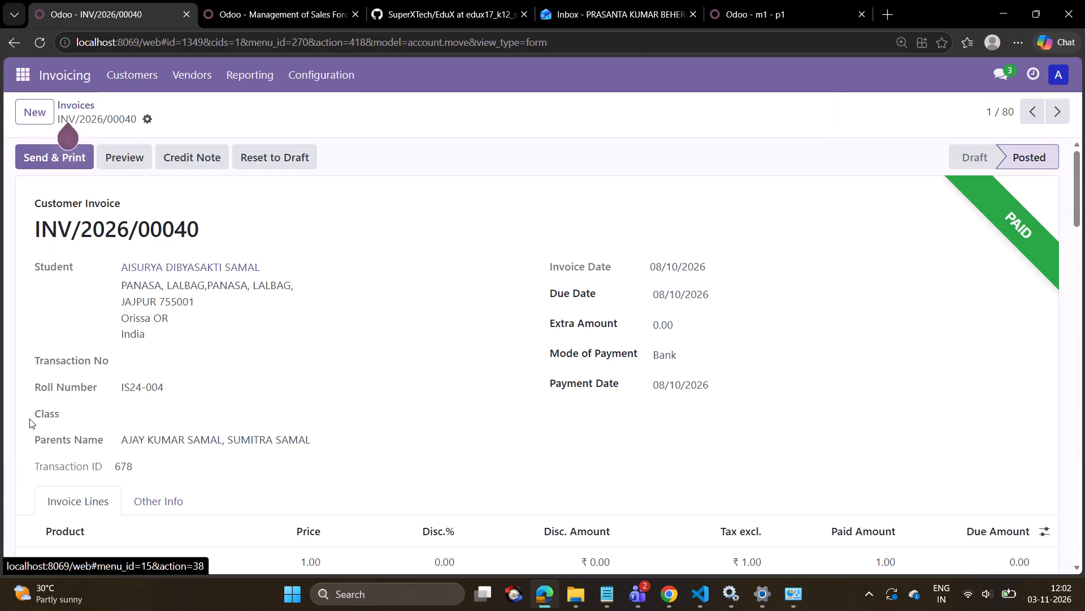
# Reload the customer invoice INV/2026/00040 page on the localhost:8069 Odoo site.
pyautogui.click(38, 45)
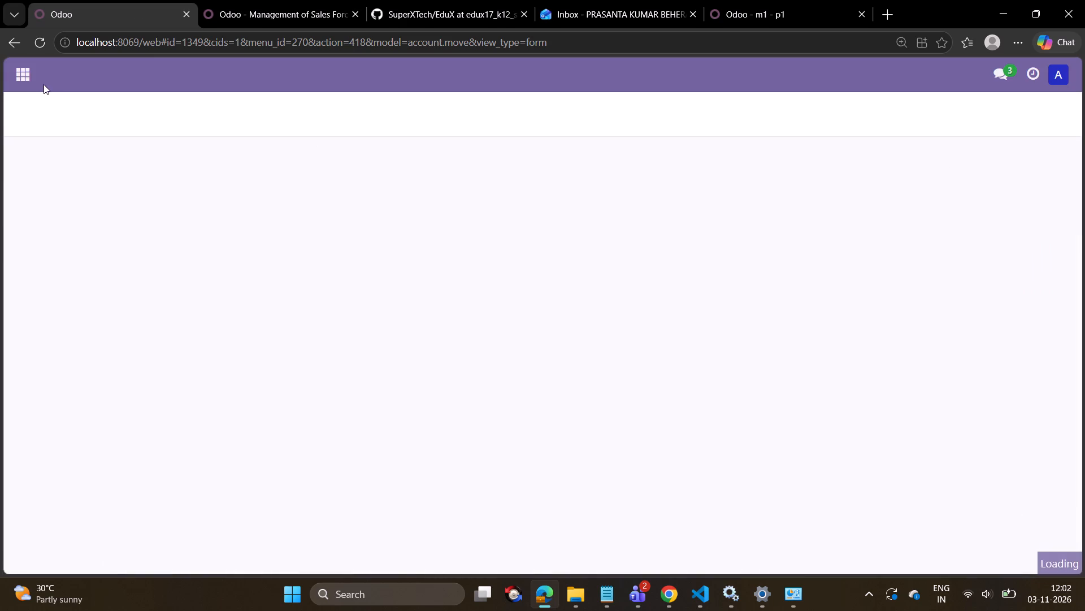
# Upgrade the EduX Library (edux_library) module from the Apps list of the localhost:8069 site.
pyautogui.click(27, 74)
pyautogui.scroll(-12, 71, 279)
pyautogui.click(42, 426)
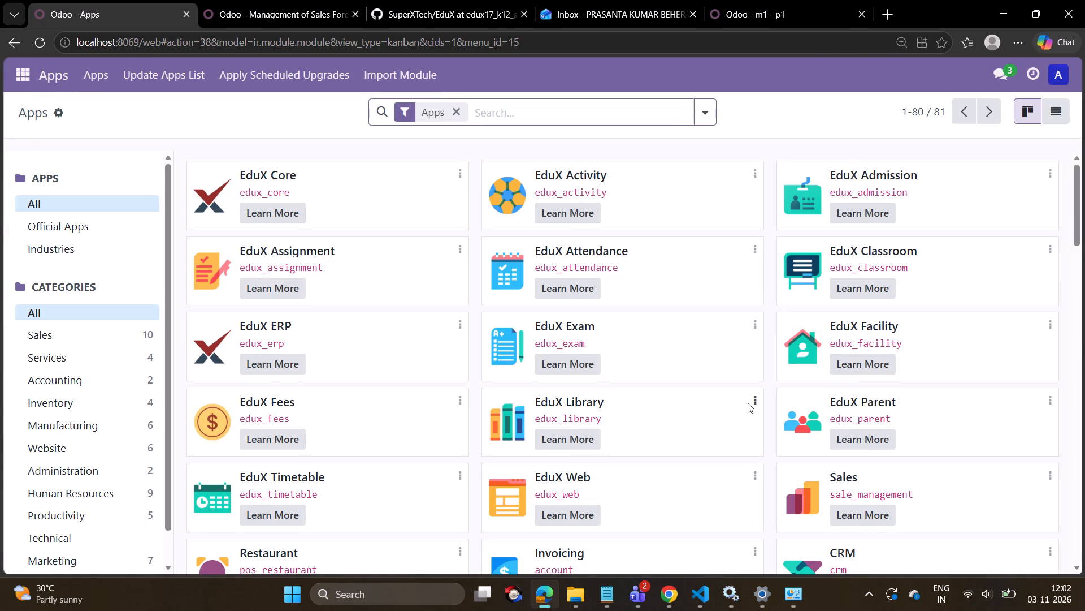
pyautogui.click(752, 399)
pyautogui.click(700, 464)
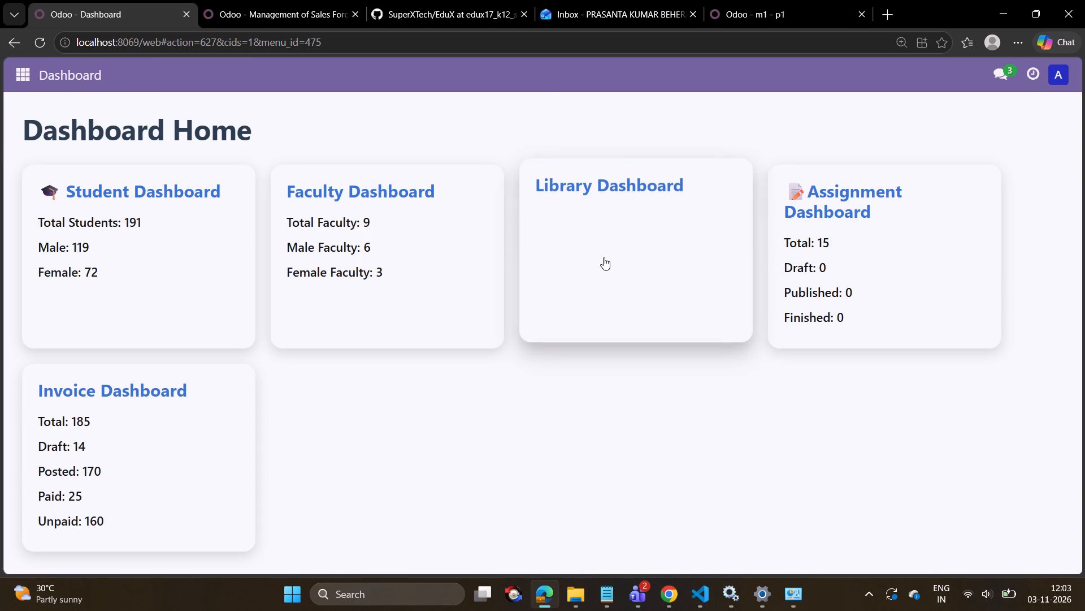
# Open the Library's Barcode Label Configuration and bring up the empty Text Above Barcode setting for editing.
pyautogui.click(31, 70)
pyautogui.scroll(-8, 63, 326)
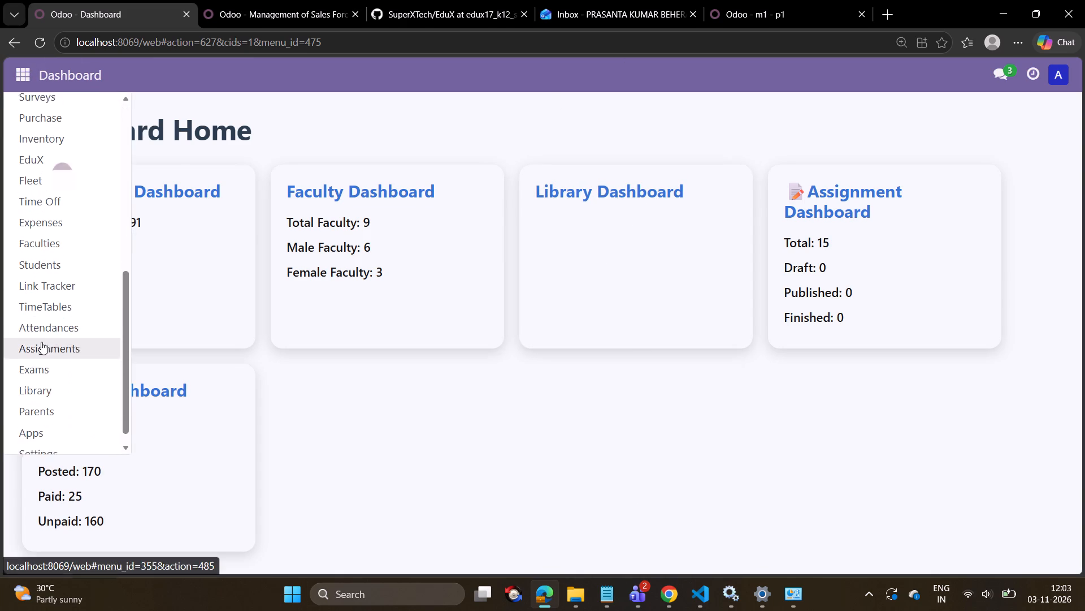
pyautogui.click(38, 374)
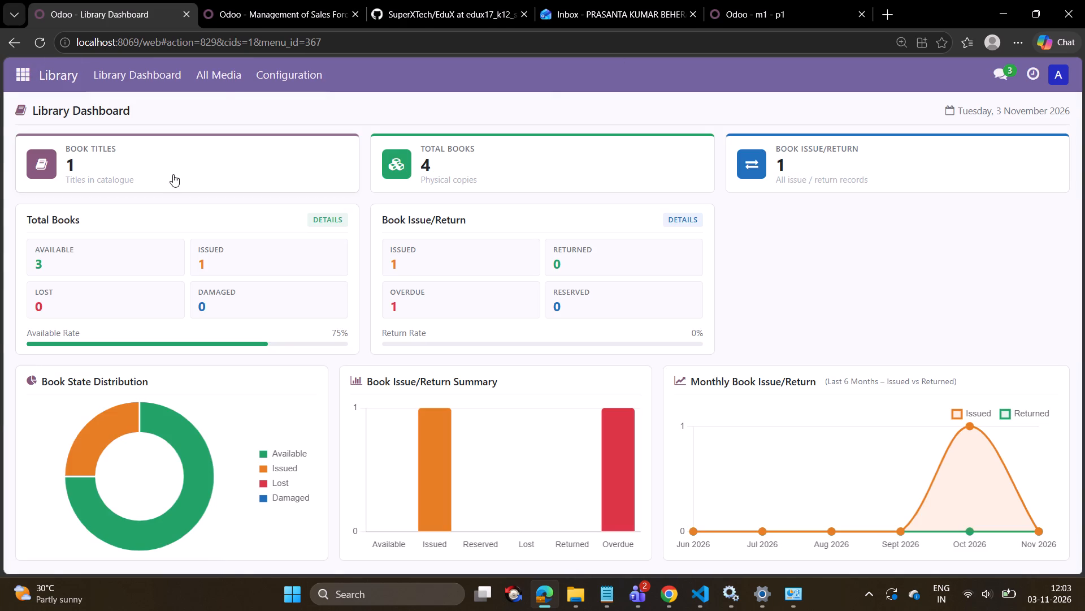
pyautogui.click(226, 81)
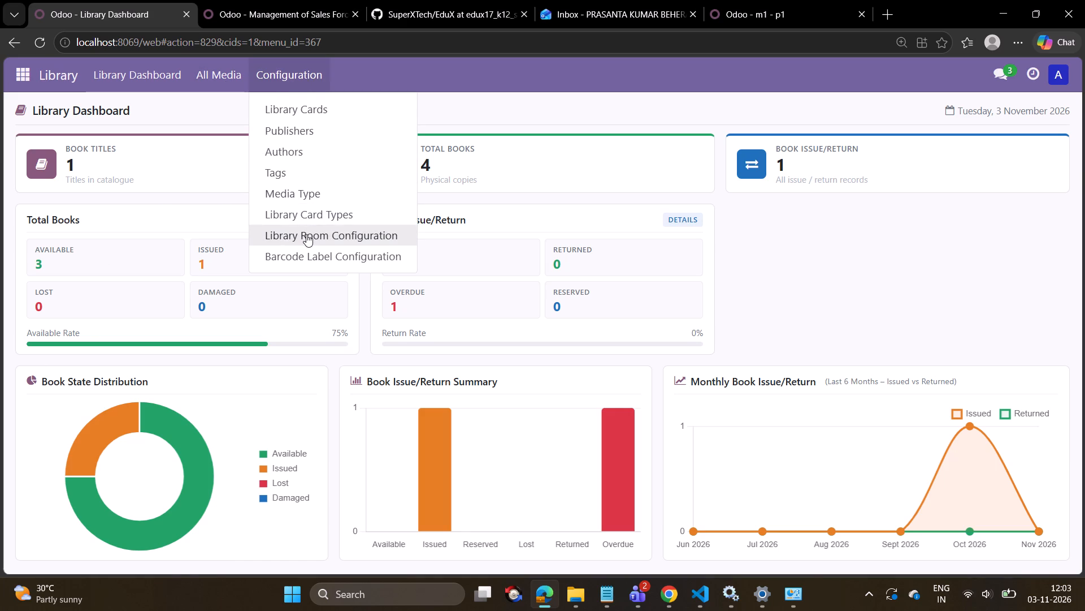
pyautogui.click(310, 257)
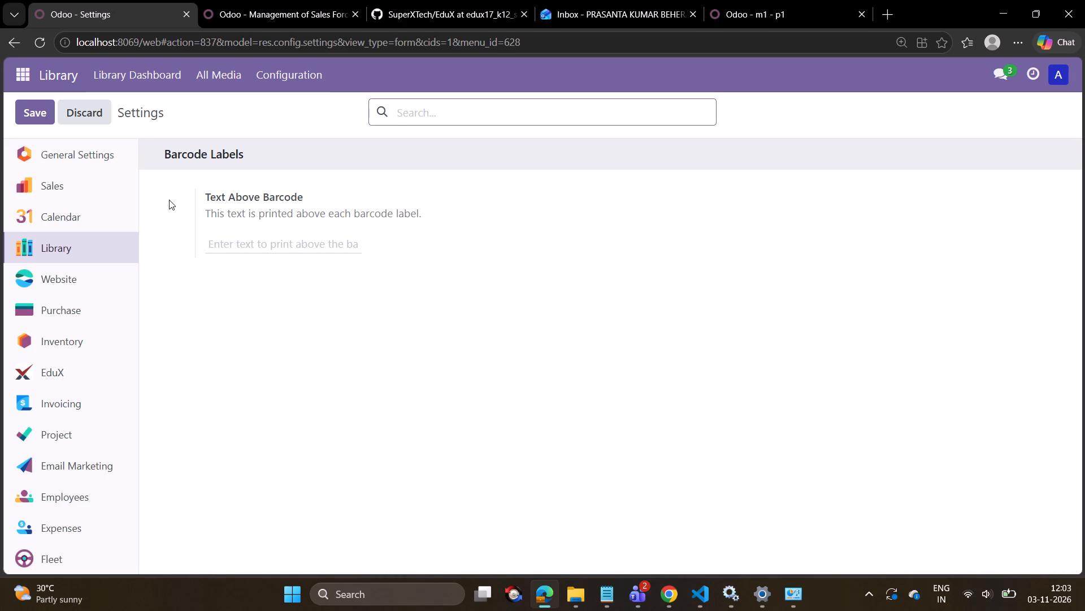
pyautogui.click(230, 242)
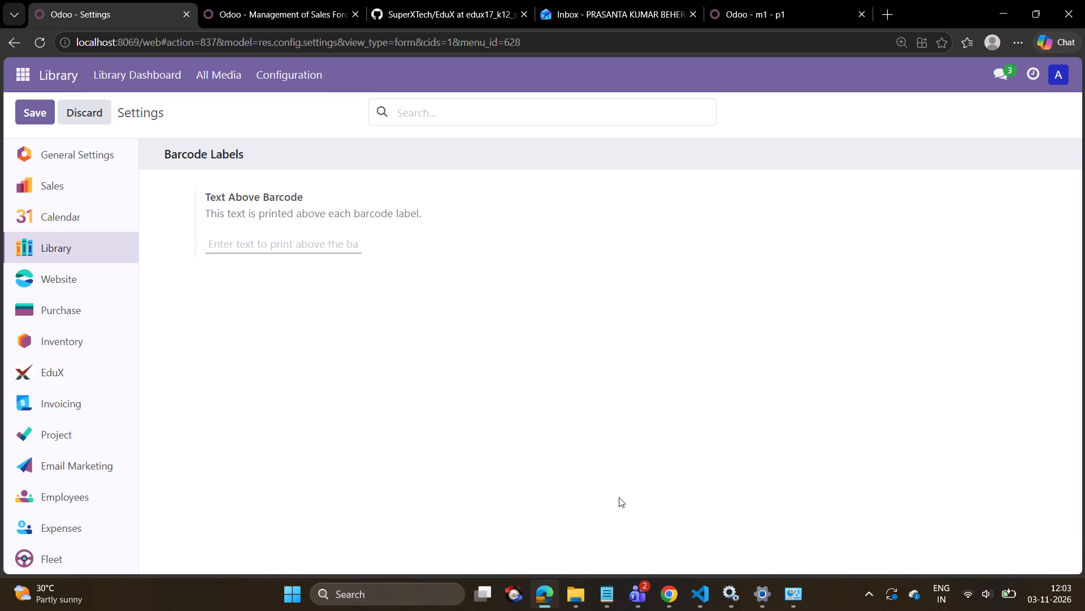
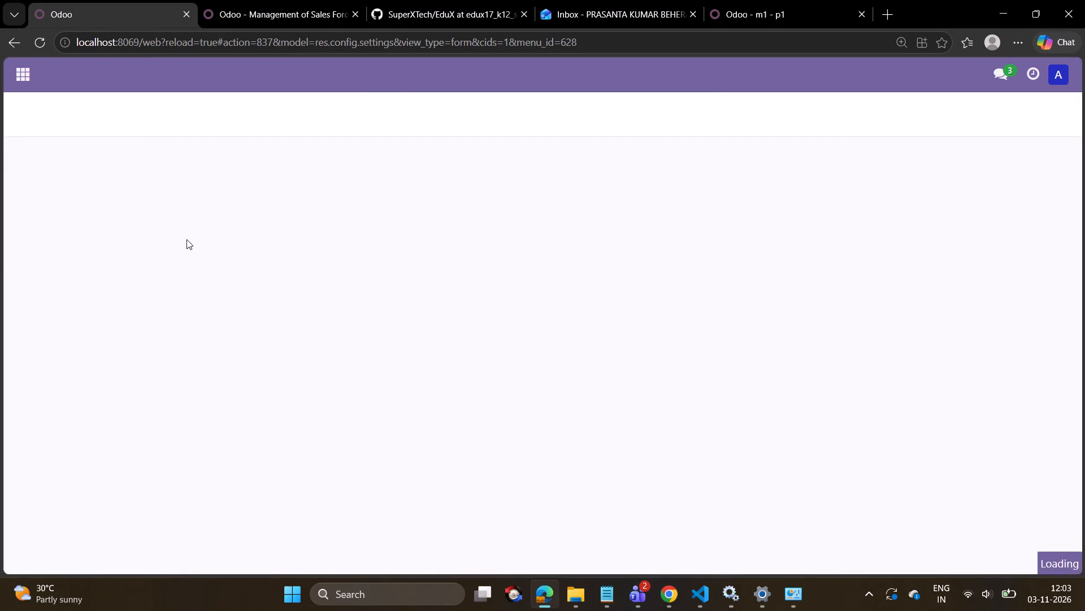
pyautogui.click(215, 79)
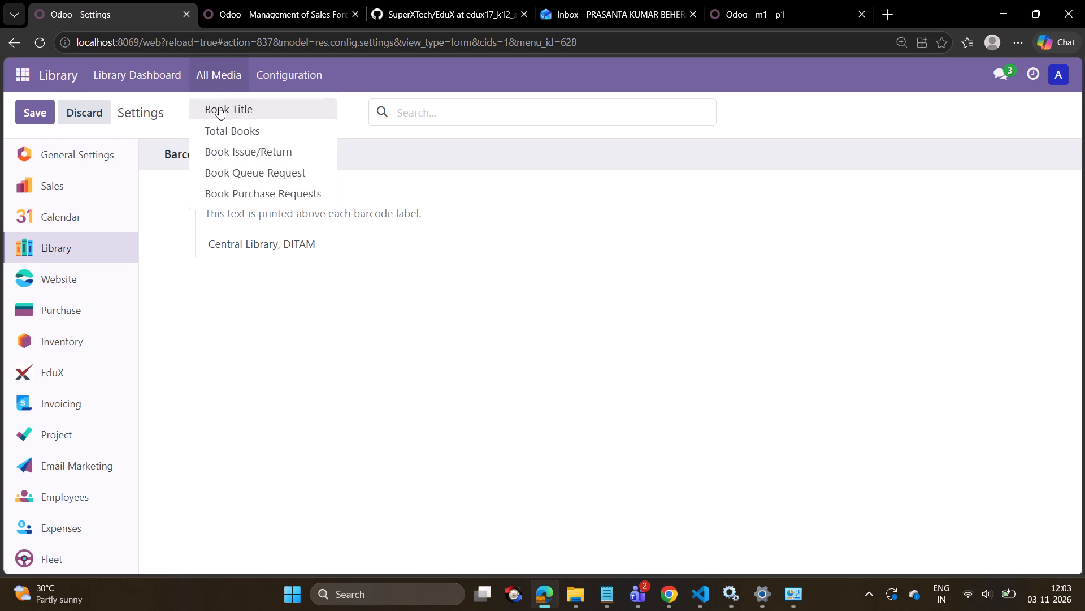
pyautogui.click(225, 132)
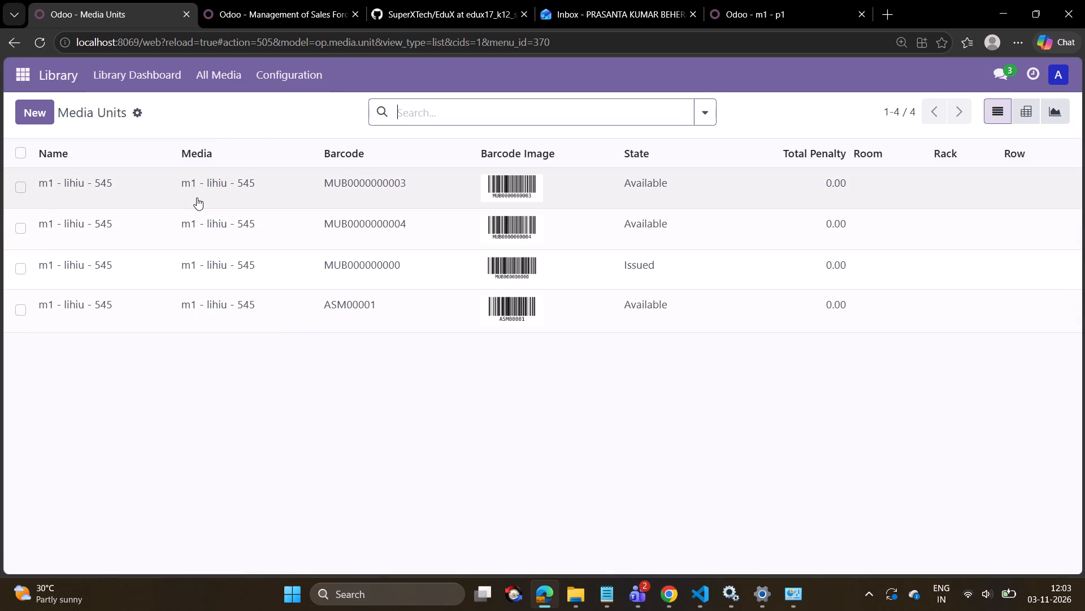
pyautogui.click(17, 186)
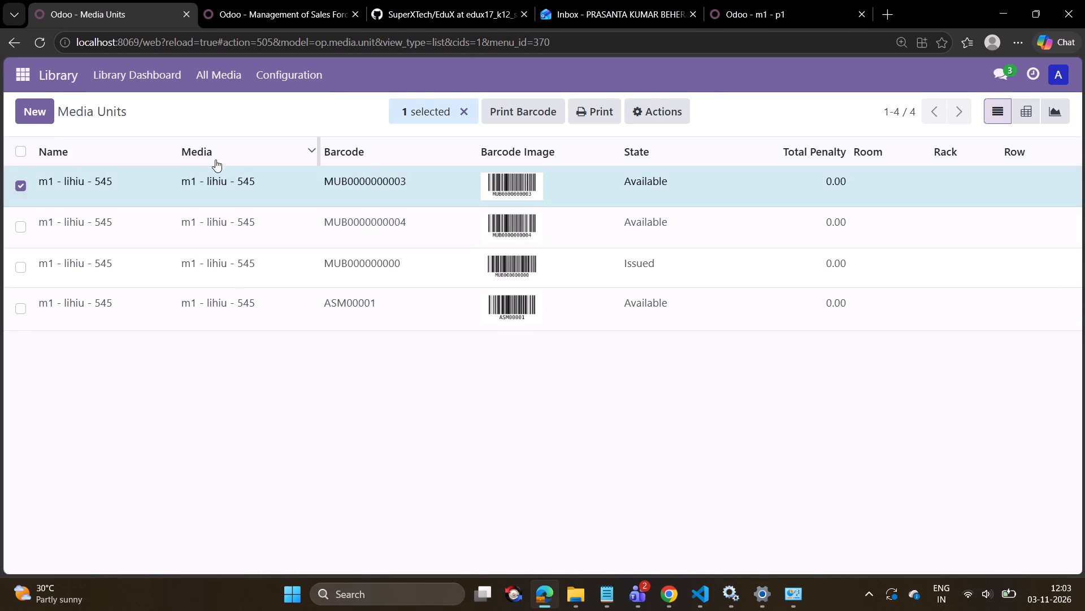
pyautogui.click(536, 115)
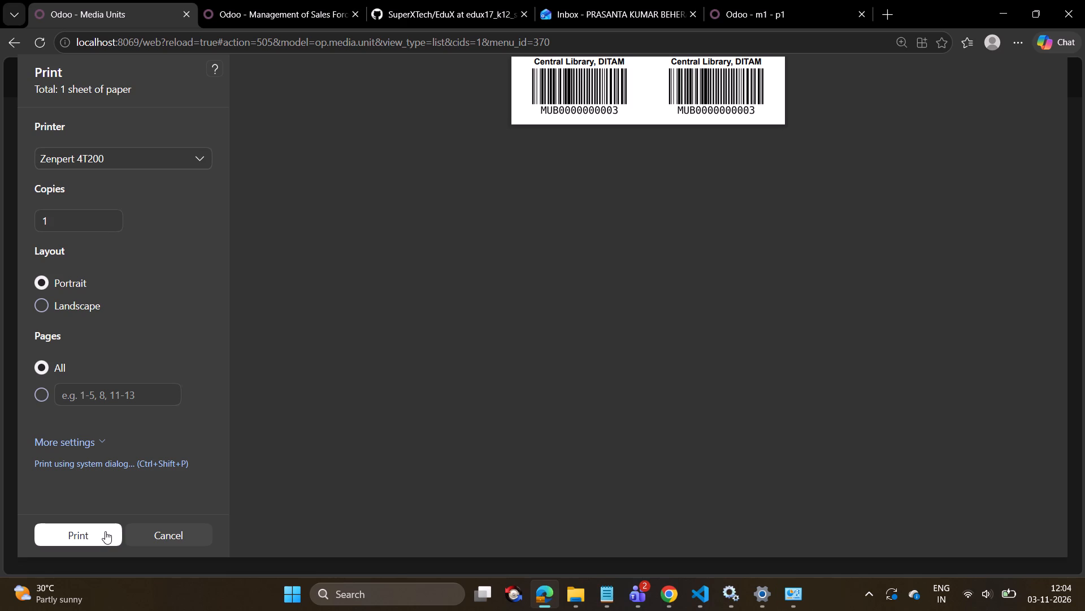
# Switch to Google Chrome and pause the YouTube video that is playing.
pyautogui.click(661, 588)
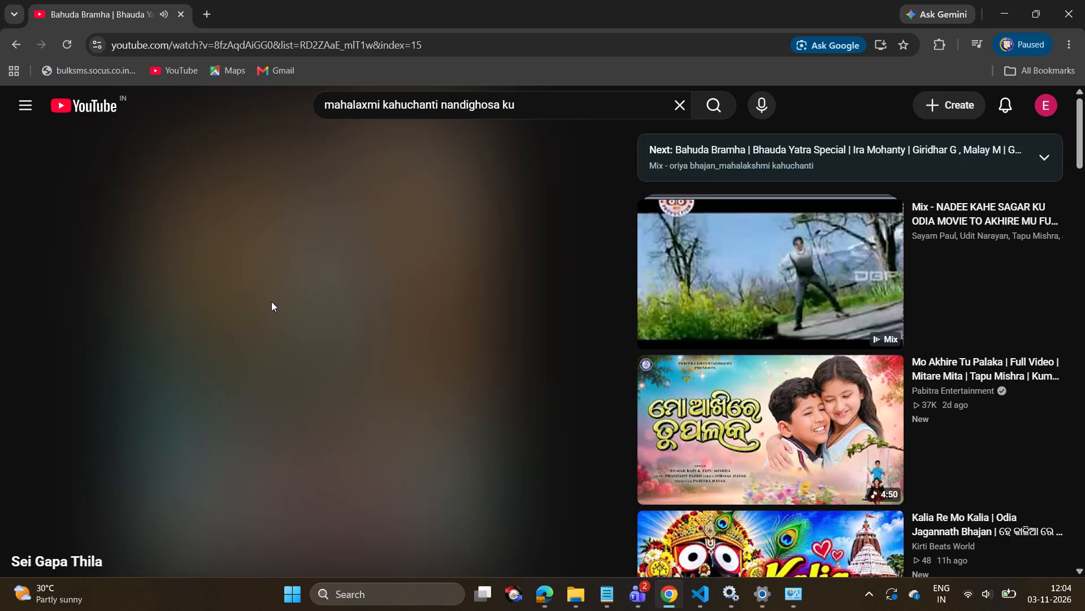
pyautogui.click(270, 309)
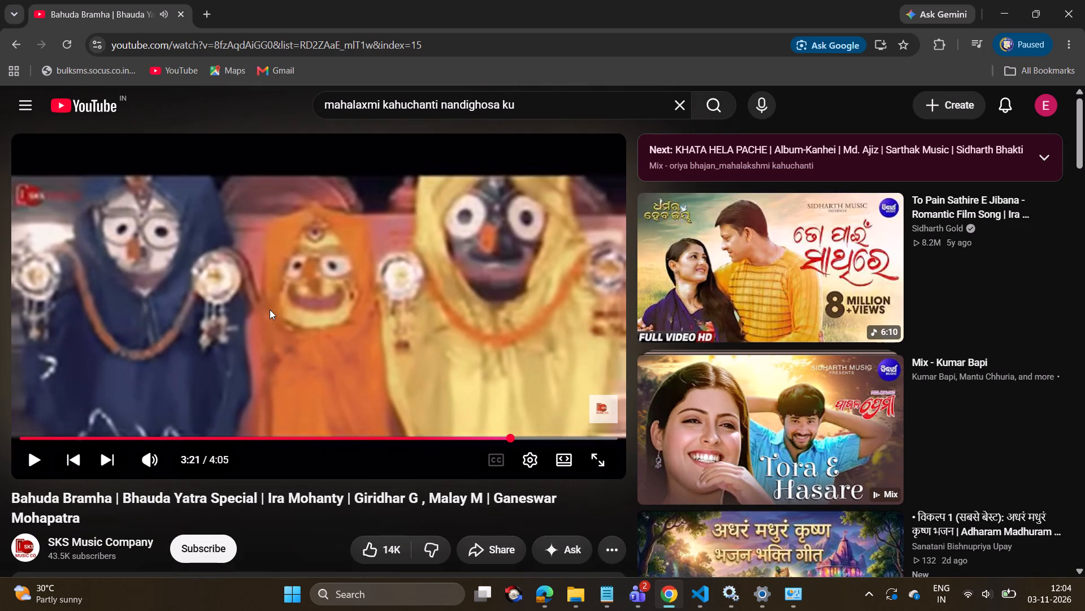
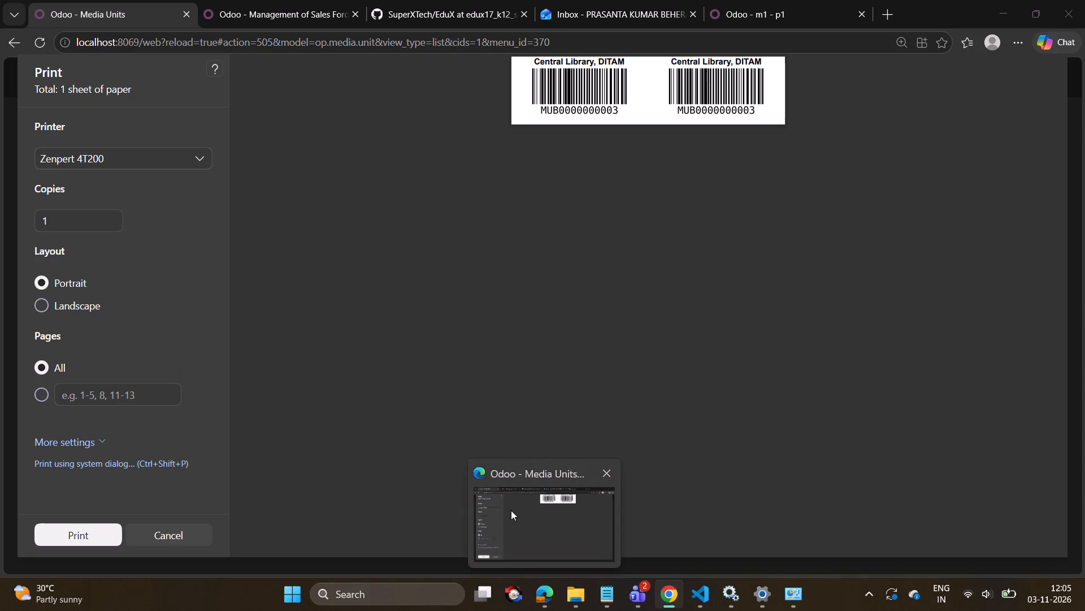
# Switch back to Microsoft Edge, to the Odoo Media Units window with the barcode label's print preview.
pyautogui.click(511, 510)
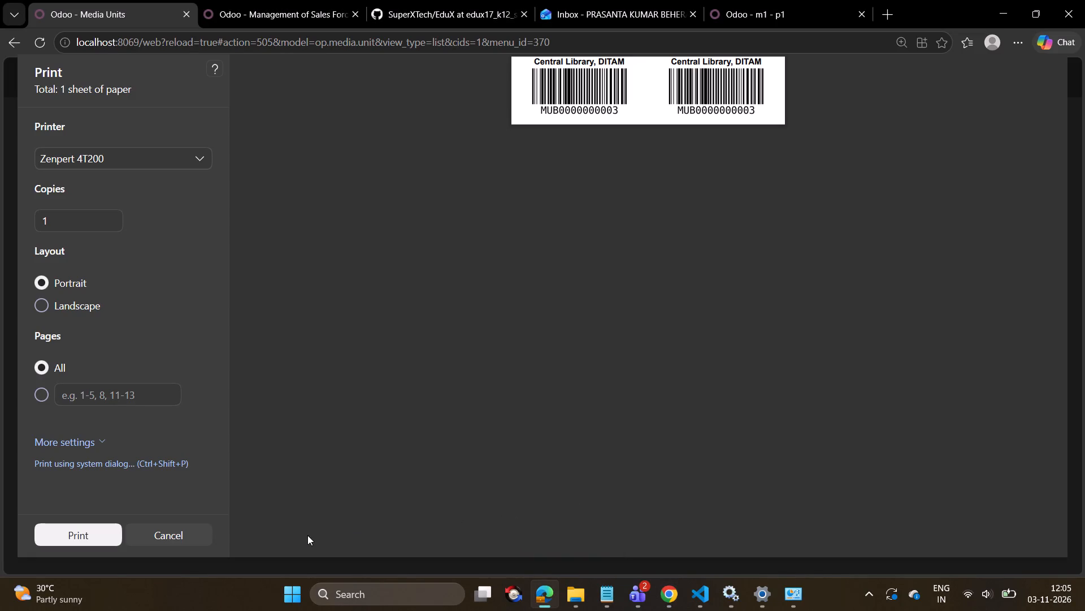
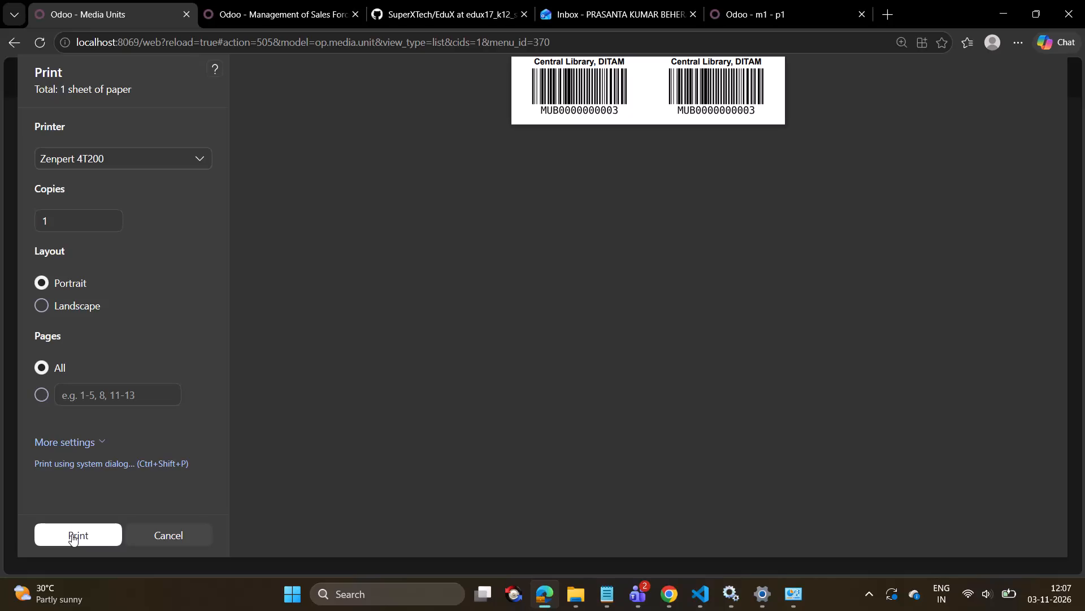
pyautogui.click(72, 534)
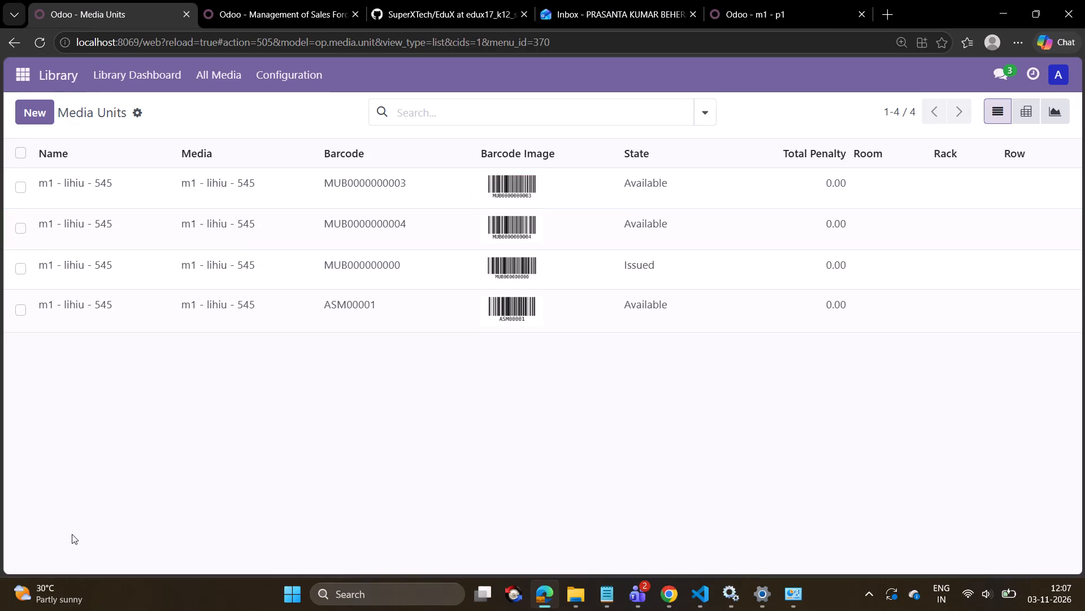
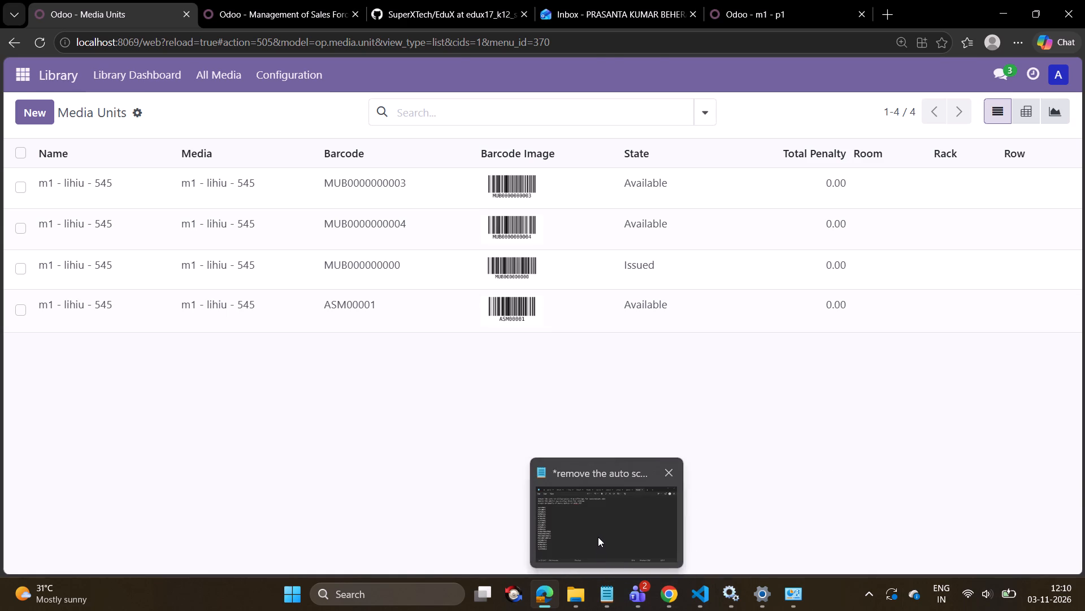
pyautogui.click(599, 535)
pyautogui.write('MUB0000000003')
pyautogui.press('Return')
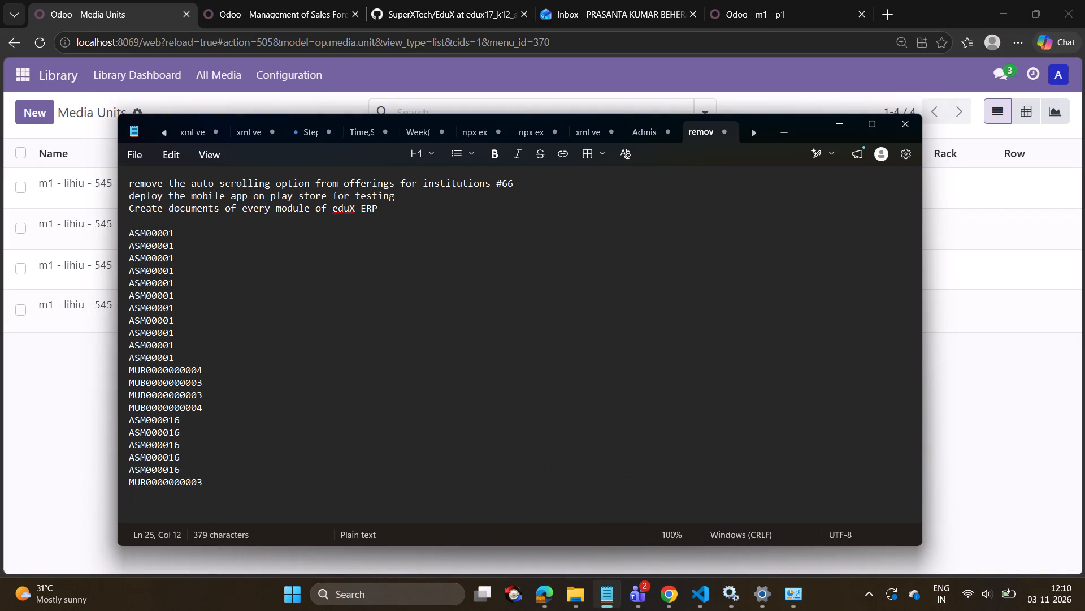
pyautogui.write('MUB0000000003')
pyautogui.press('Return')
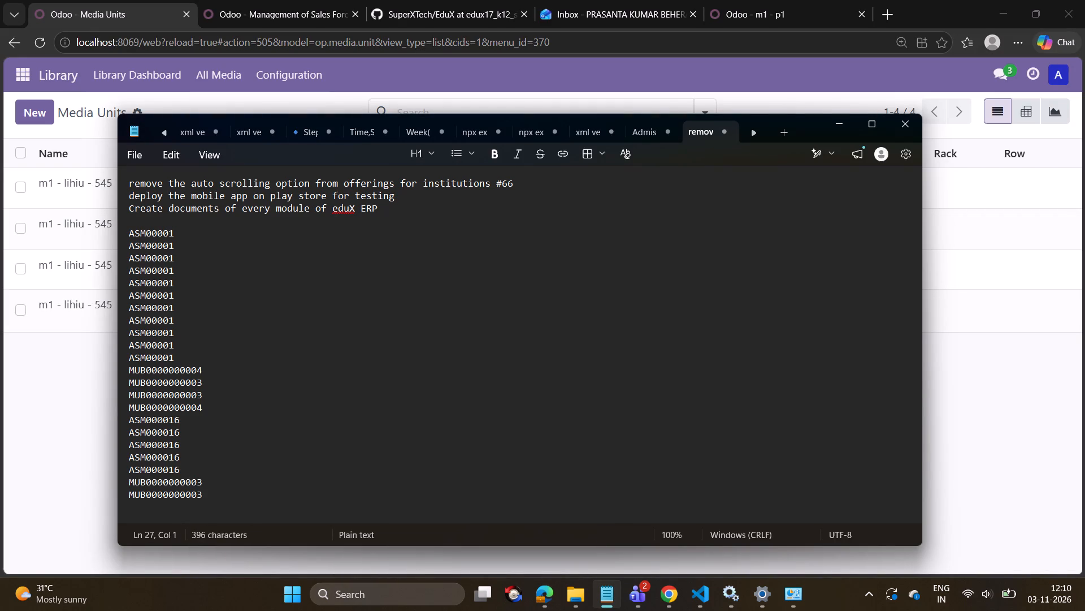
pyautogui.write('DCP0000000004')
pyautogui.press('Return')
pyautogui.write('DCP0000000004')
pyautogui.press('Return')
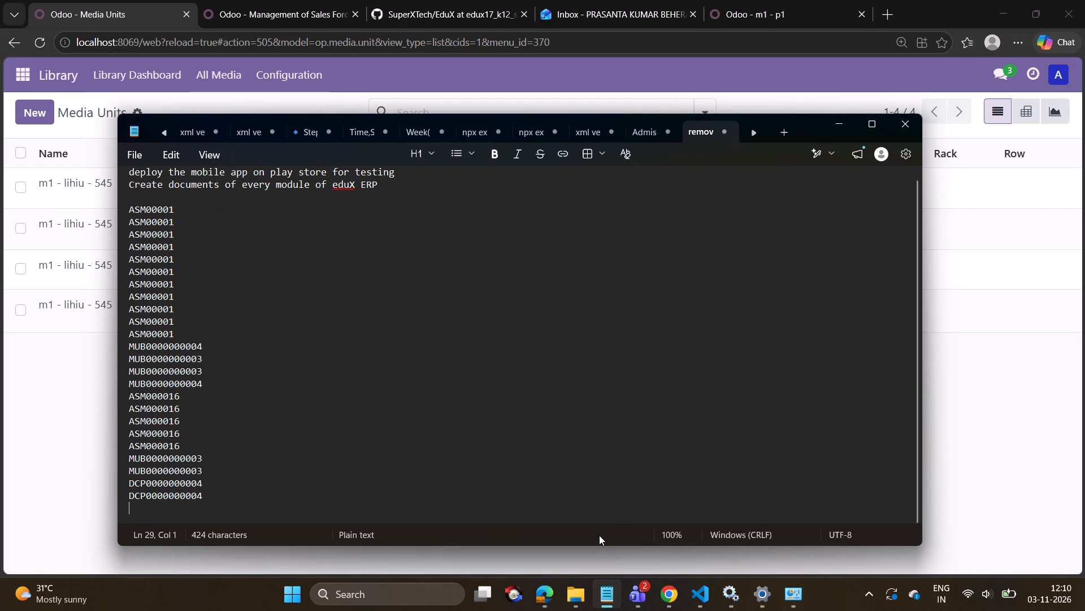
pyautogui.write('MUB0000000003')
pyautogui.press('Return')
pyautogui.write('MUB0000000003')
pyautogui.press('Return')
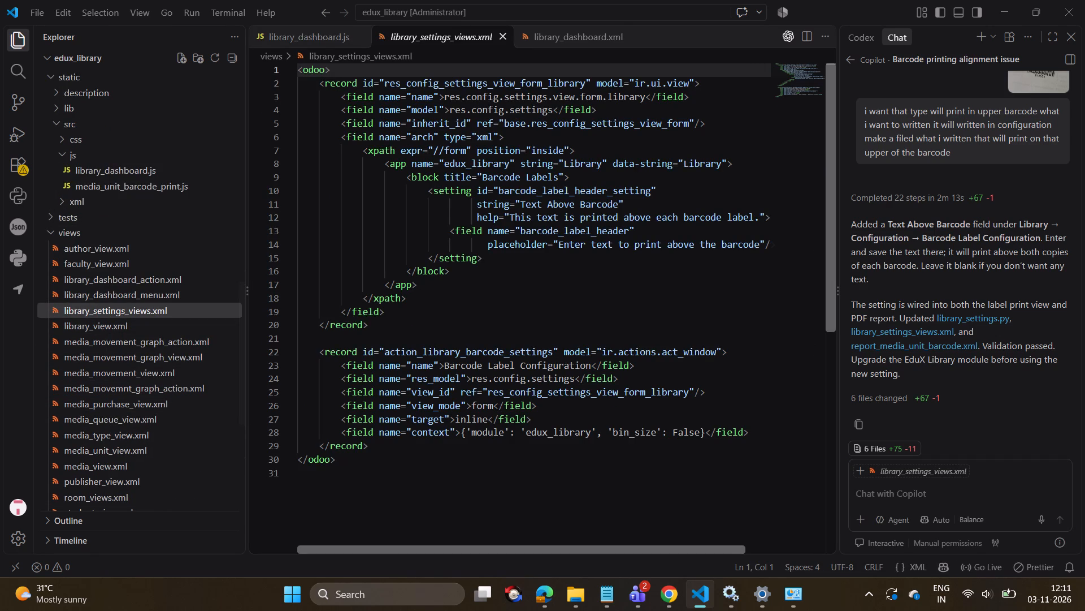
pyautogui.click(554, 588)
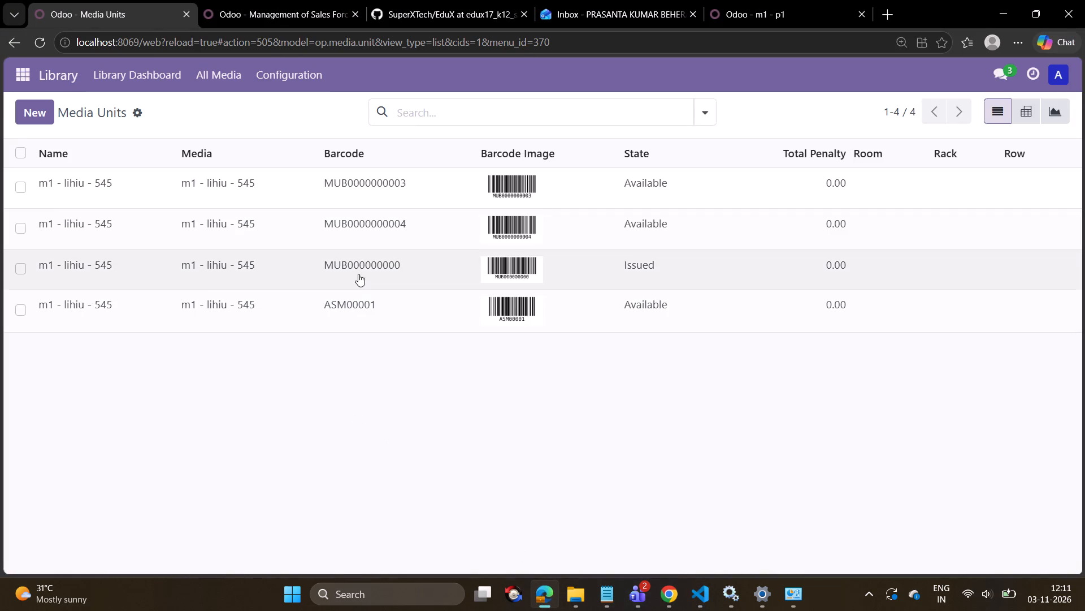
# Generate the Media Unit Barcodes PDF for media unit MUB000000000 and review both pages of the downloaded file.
pyautogui.click(358, 274)
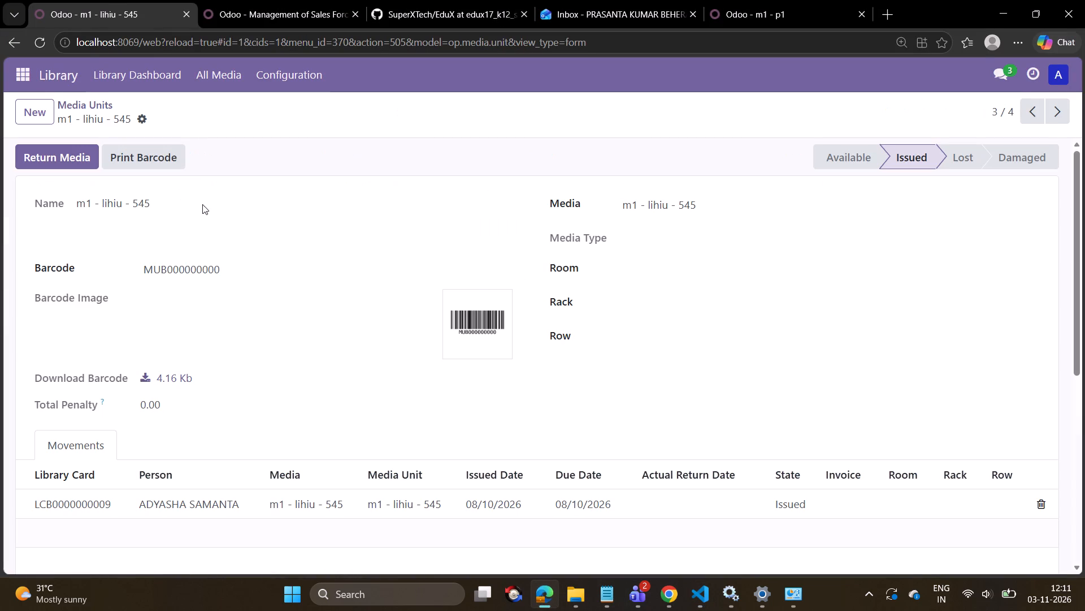
pyautogui.click(144, 117)
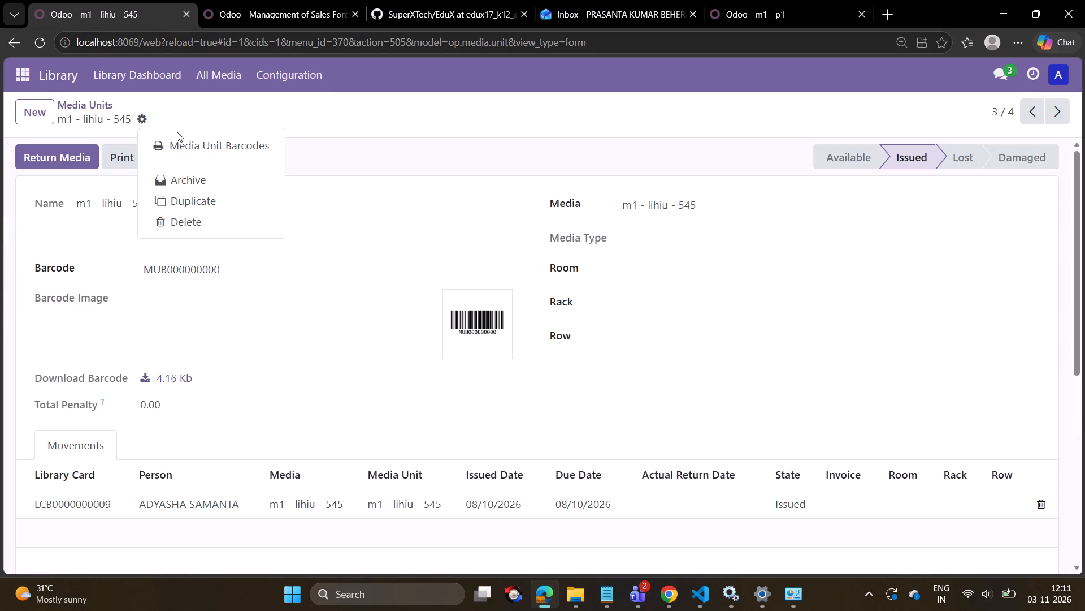
pyautogui.click(186, 139)
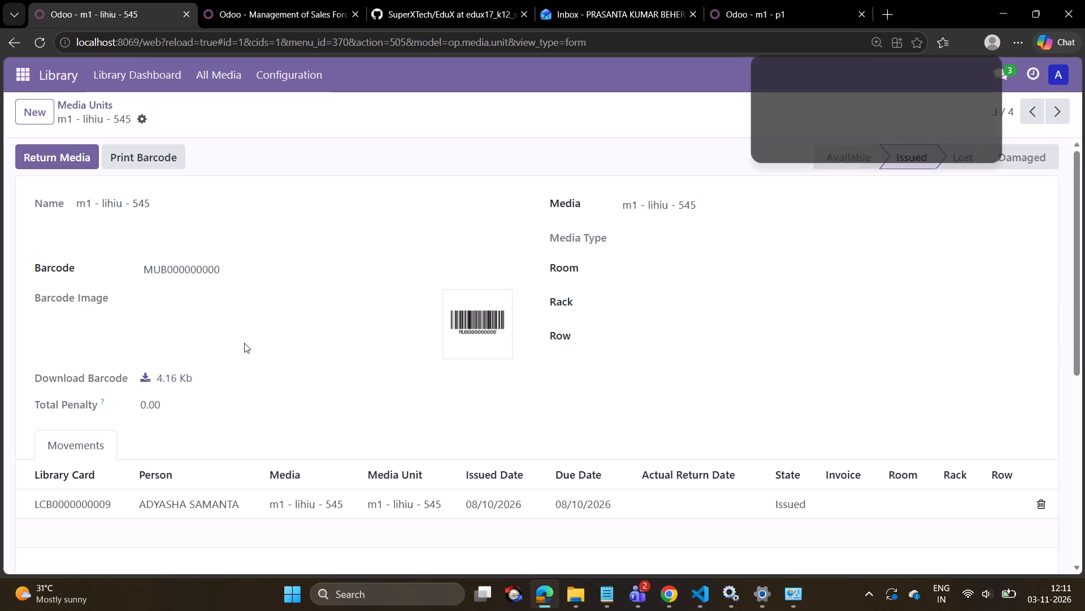
pyautogui.click(787, 123)
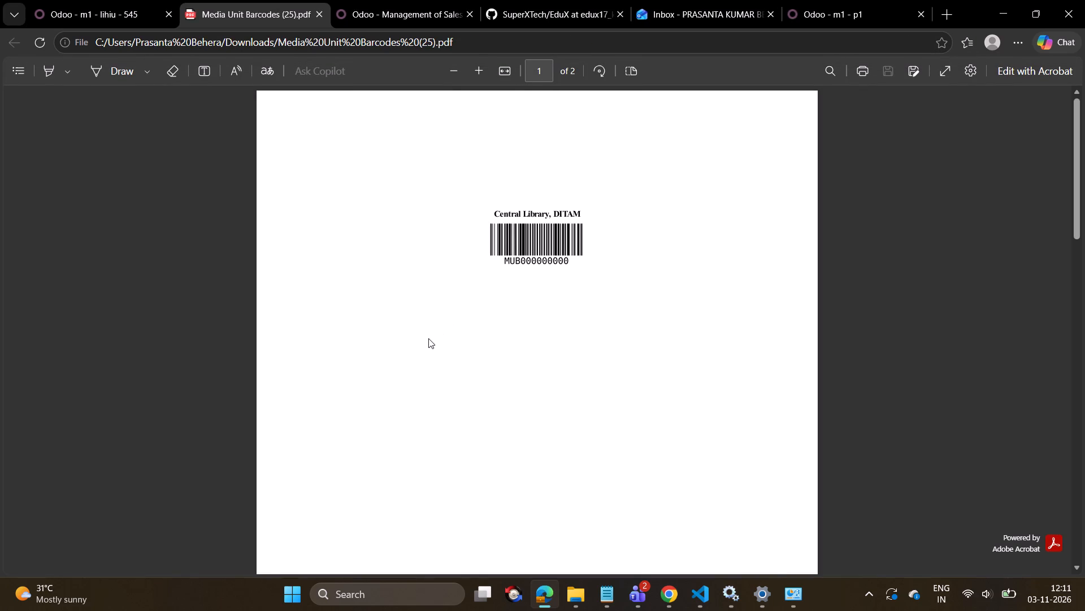
pyautogui.scroll(-16, 427, 339)
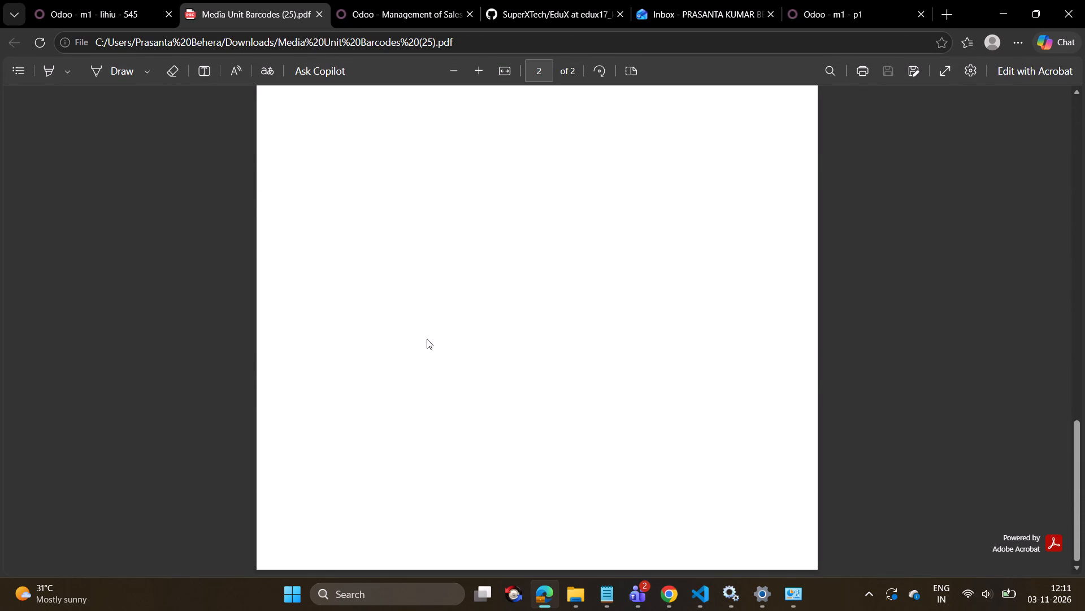
pyautogui.scroll(14, 427, 339)
pyautogui.scroll(7, 427, 339)
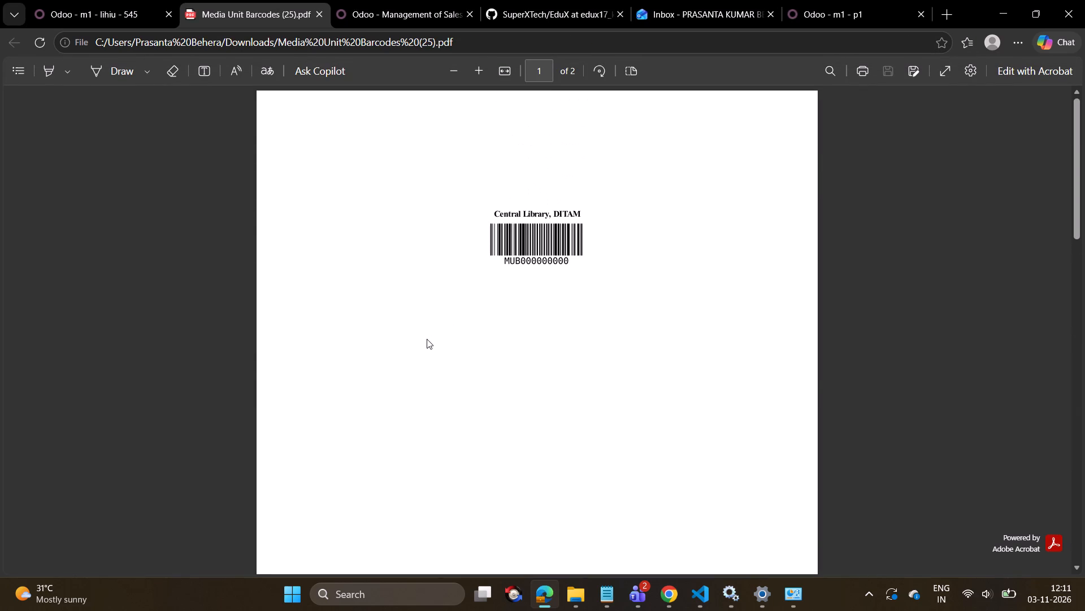
pyautogui.scroll(2, 427, 339)
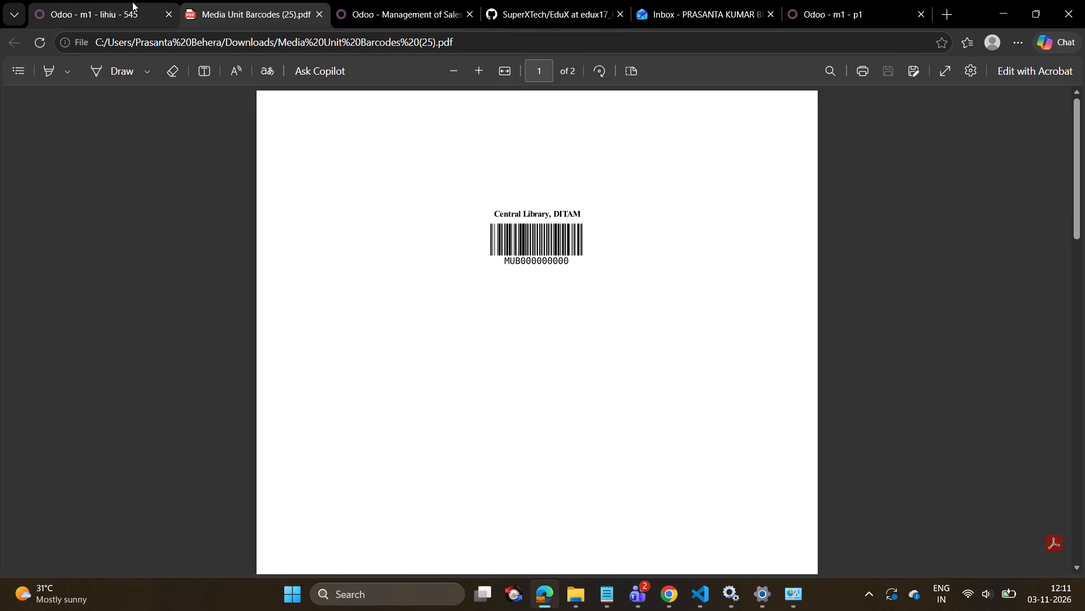
# Examine the print and bulk action options offered for all selected records in the Media Units list.
pyautogui.click(132, 2)
pyautogui.click(101, 104)
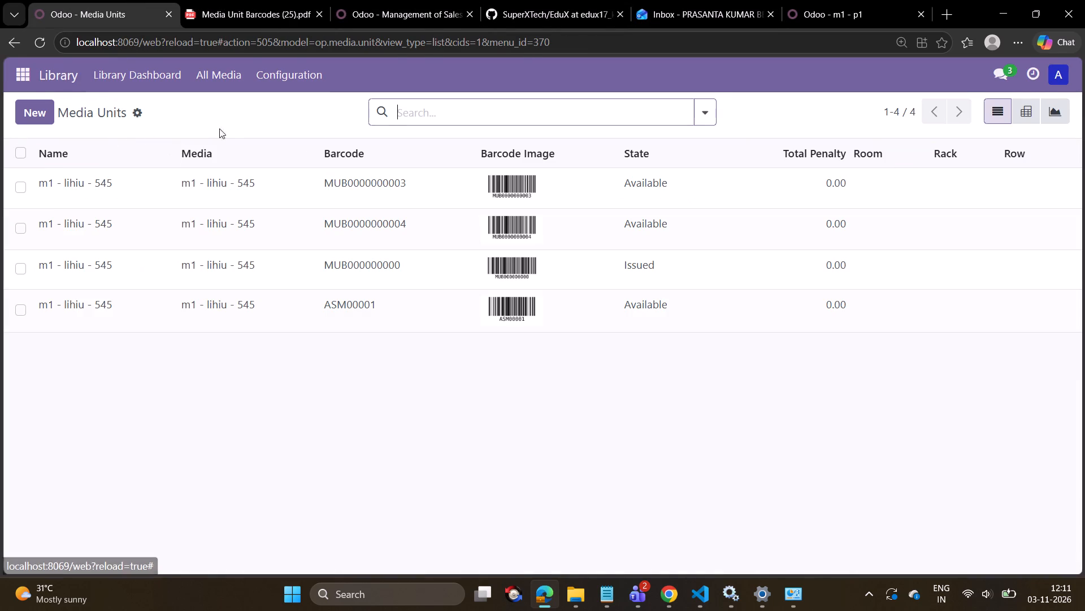
pyautogui.click(235, 122)
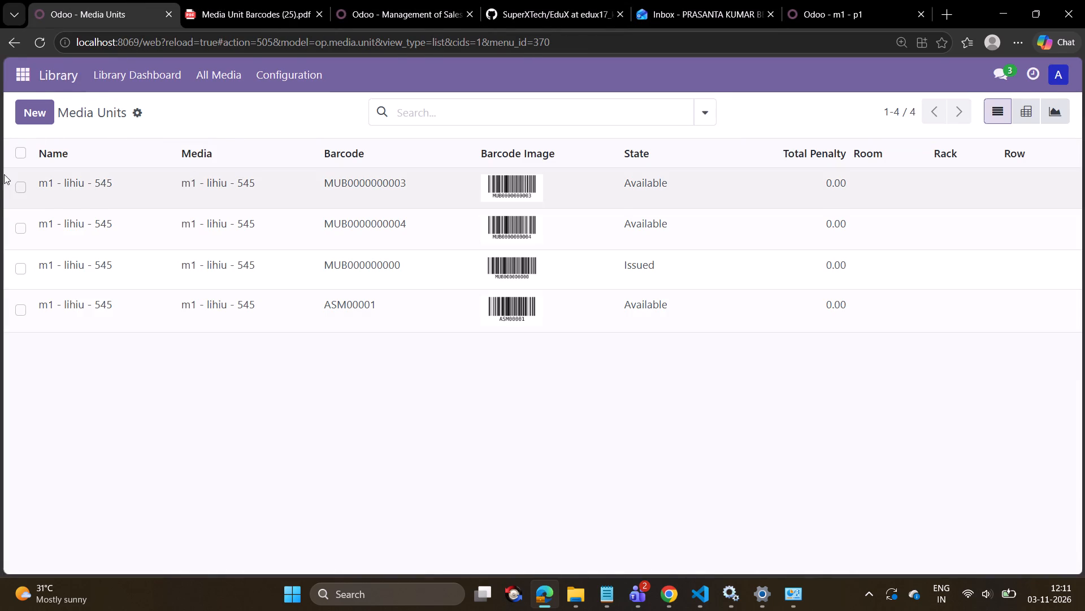
pyautogui.click(24, 157)
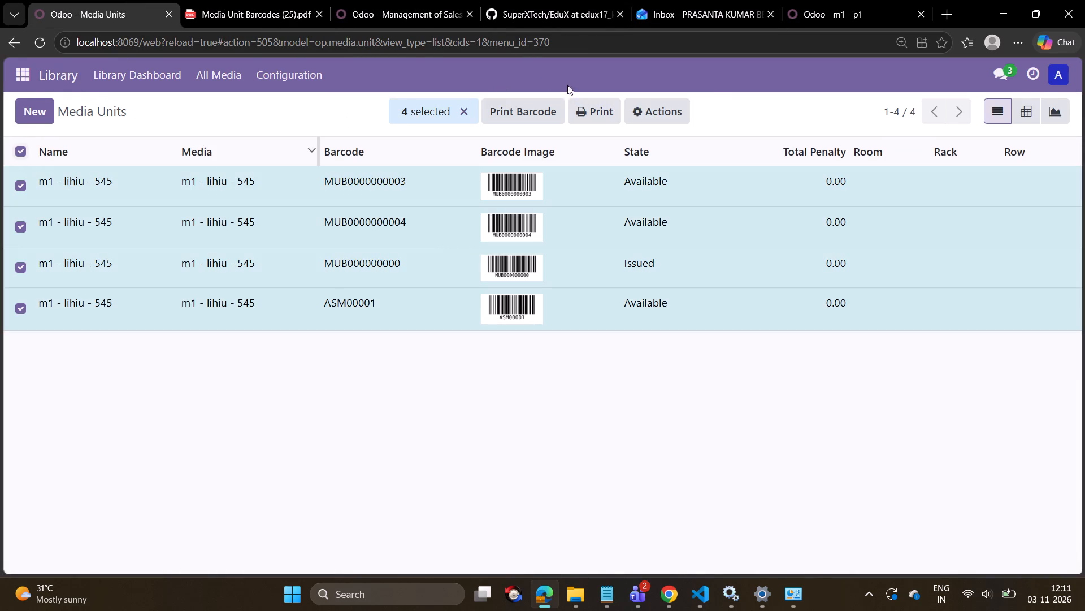
pyautogui.click(585, 103)
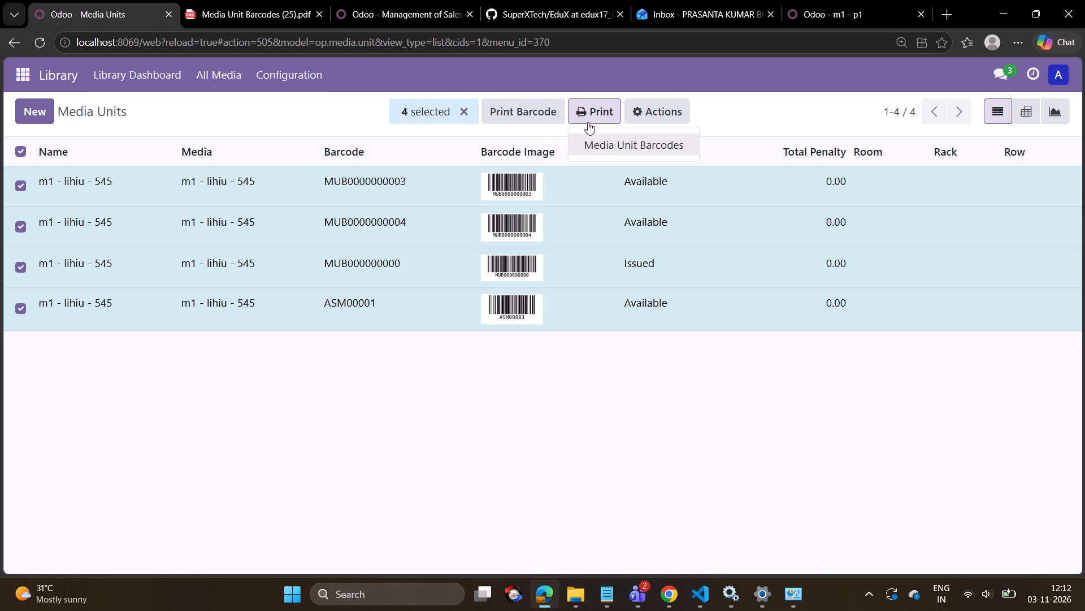
pyautogui.click(468, 110)
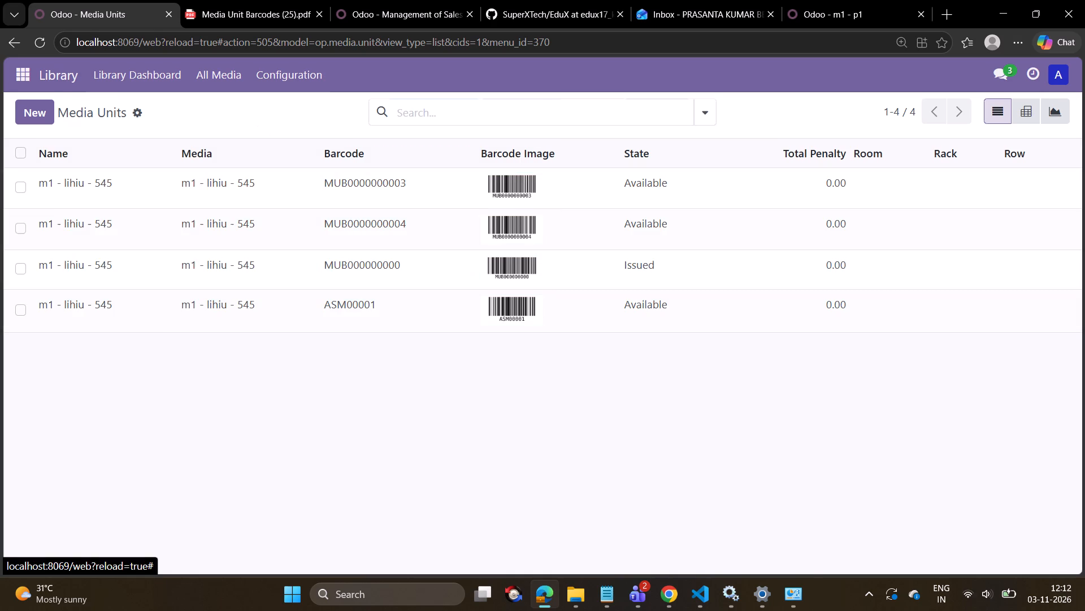
pyautogui.click(22, 153)
pyautogui.click(678, 106)
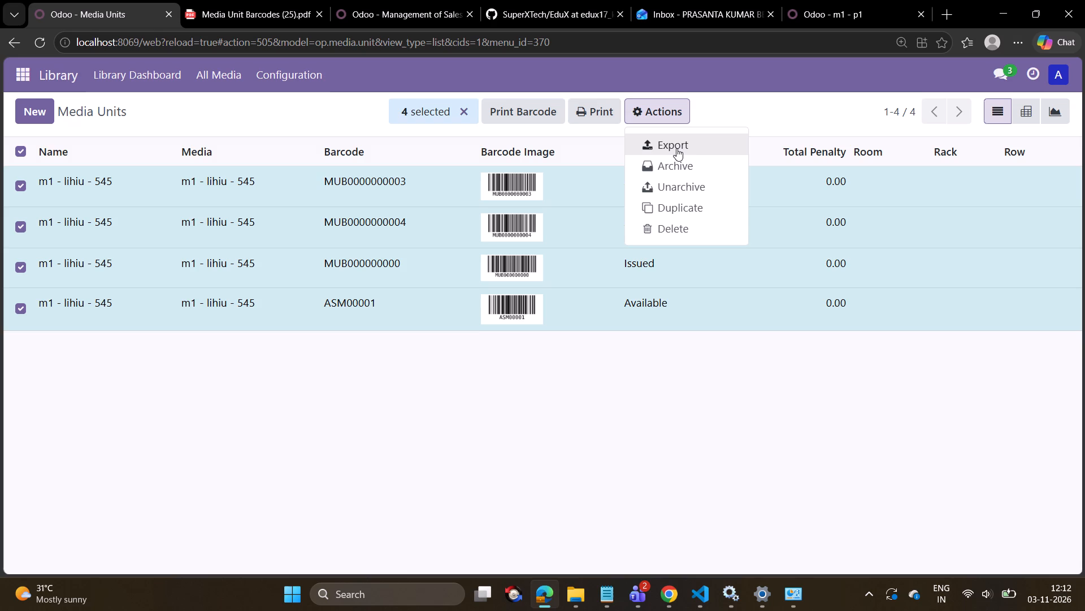
pyautogui.click(228, 187)
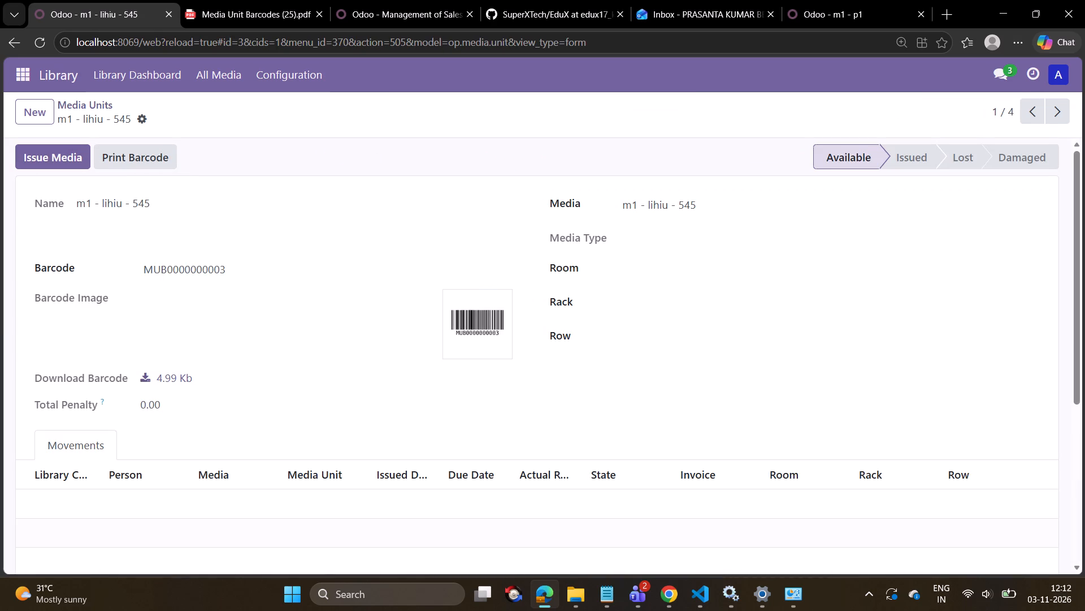
pyautogui.click(101, 105)
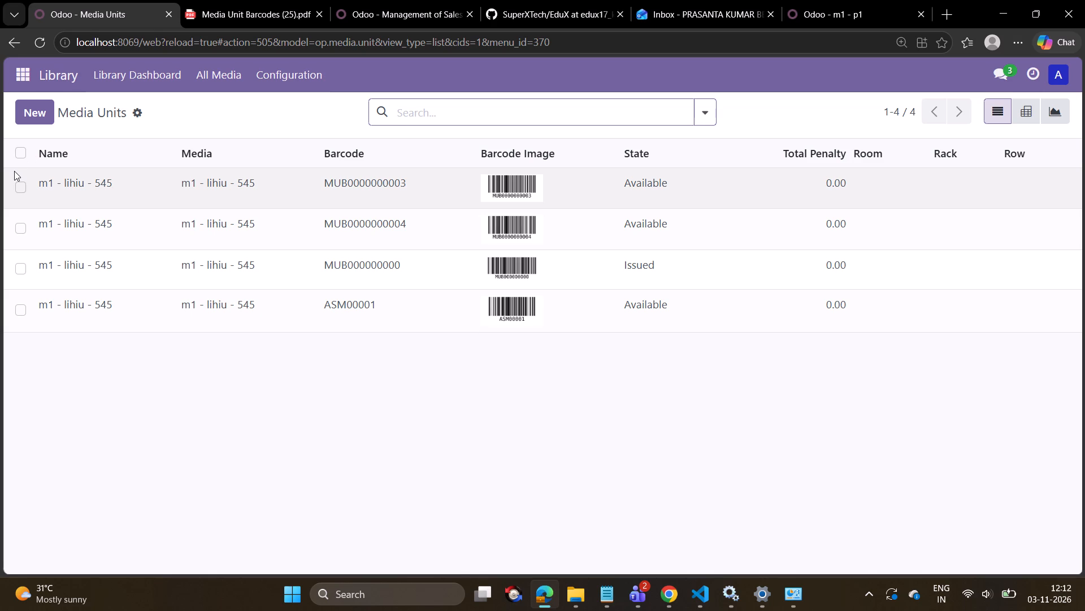
# Select all media units in the list for barcode printing.
pyautogui.click(16, 154)
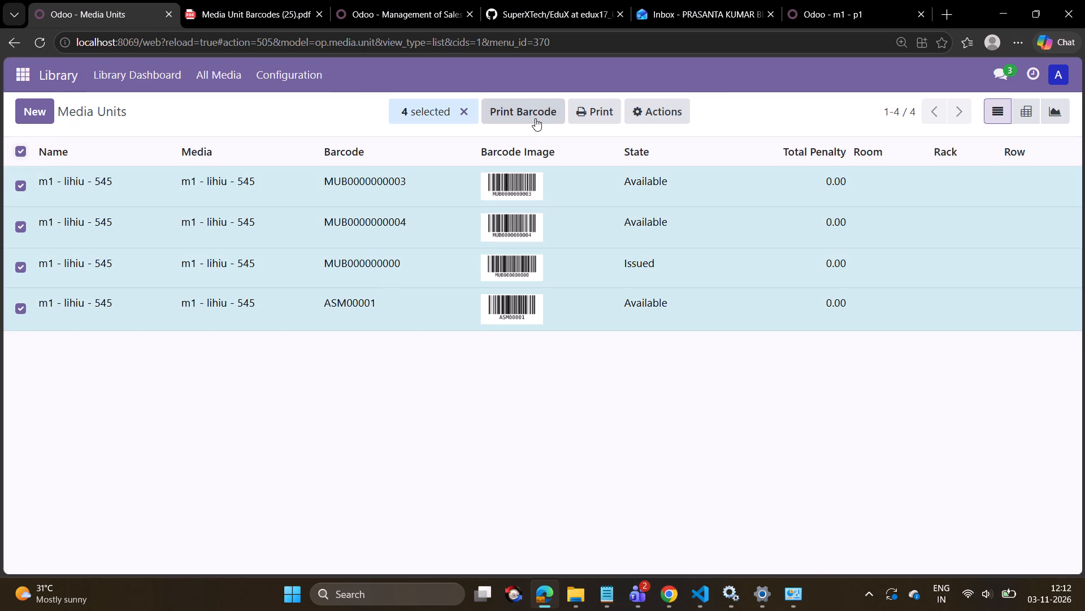
pyautogui.click(530, 115)
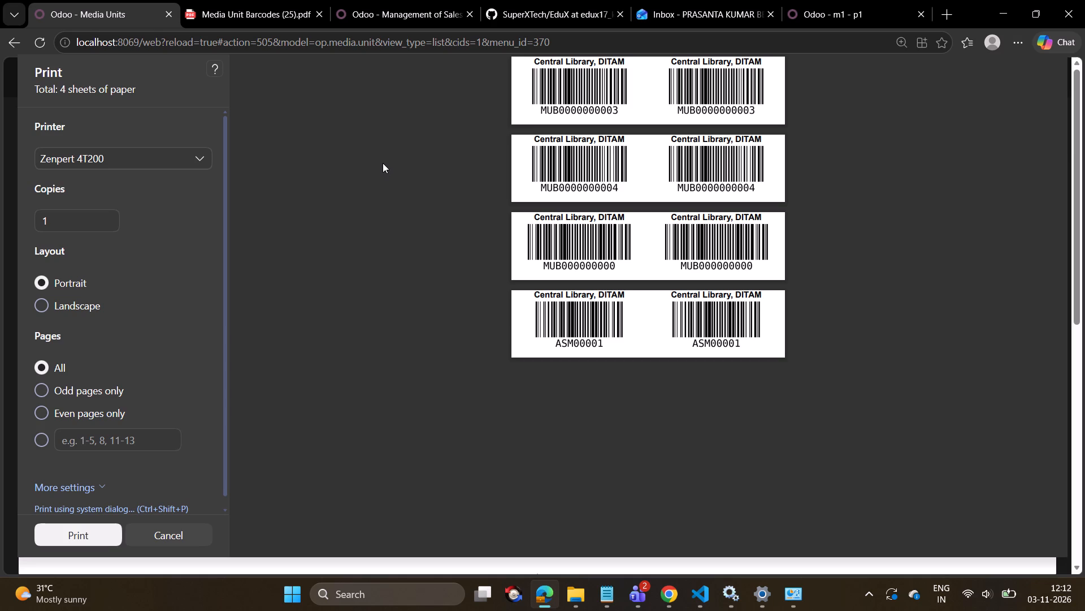
pyautogui.click(18, 47)
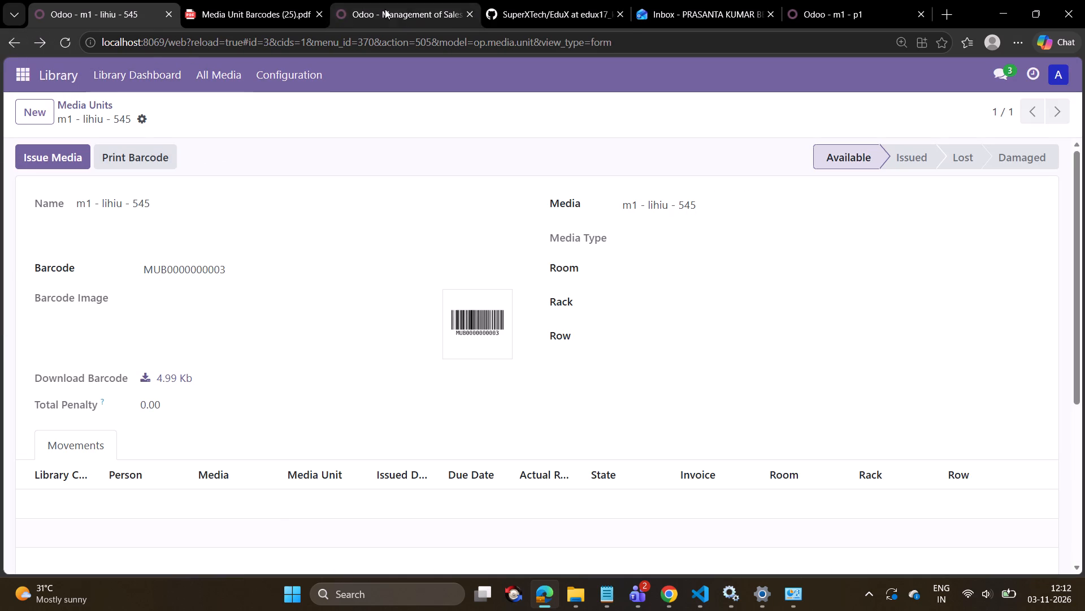
# Switch to the asmkhurda.eduxerp.com media unit record for Management of Sales Force - TMH - 11th.
pyautogui.click(516, 0)
pyautogui.click(419, 6)
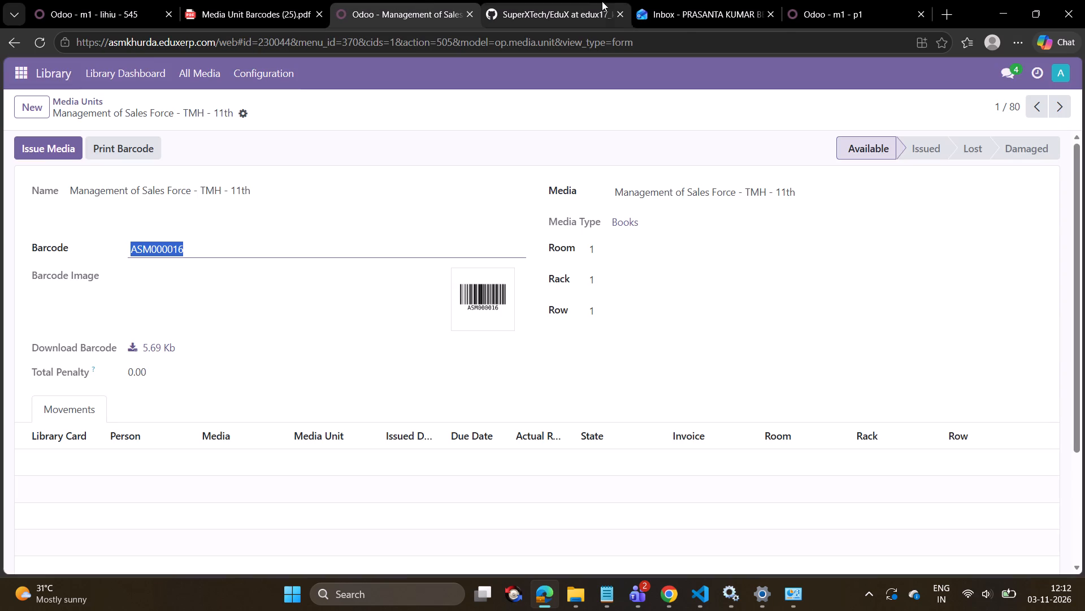
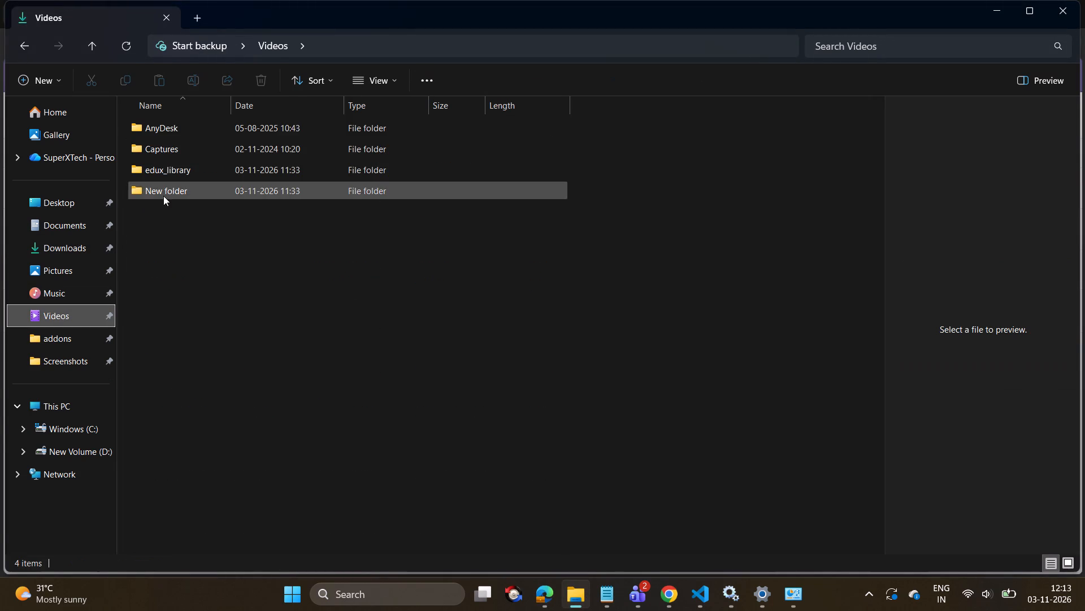
# Delete the existing edux_library folder and New folder from the Videos folder.
pyautogui.click(180, 171)
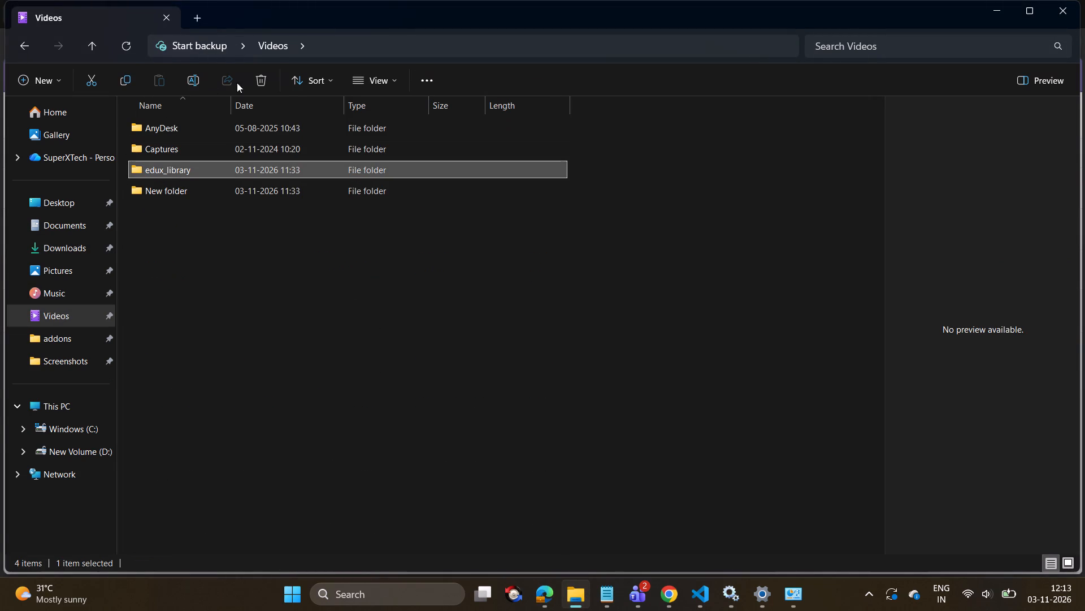
pyautogui.click(263, 79)
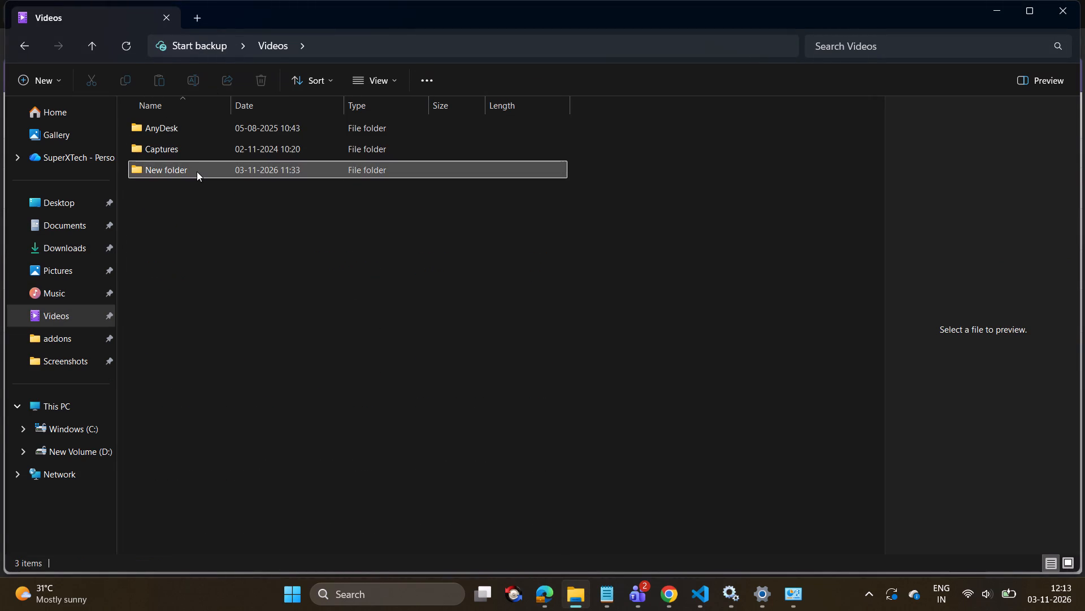
pyautogui.click(197, 171)
pyautogui.click(264, 81)
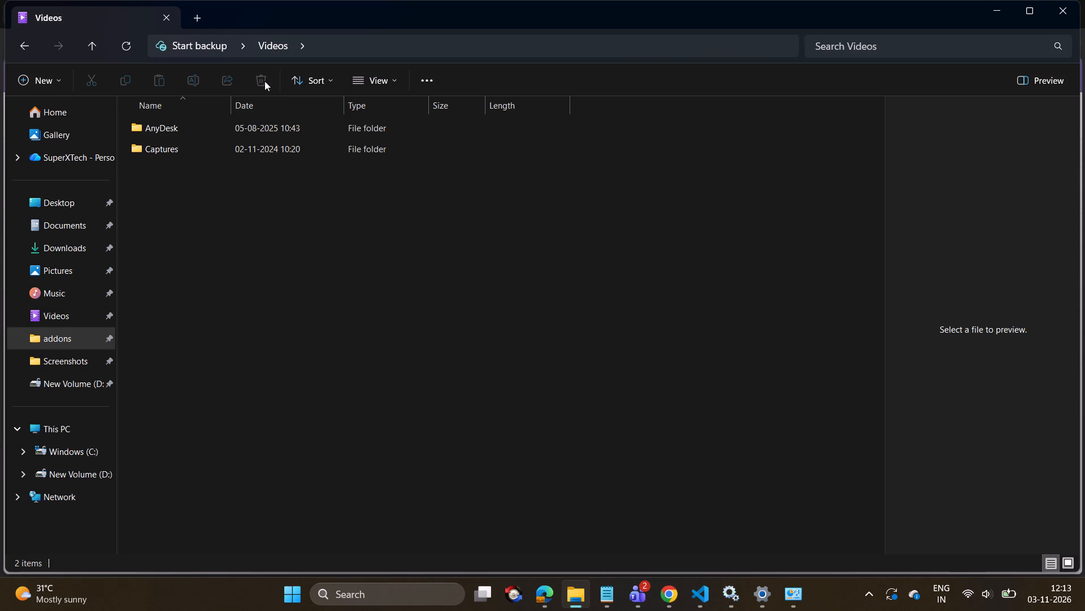
# Copy the edux_library folder from the Odoo addons folder into the Videos folder.
pyautogui.click(61, 341)
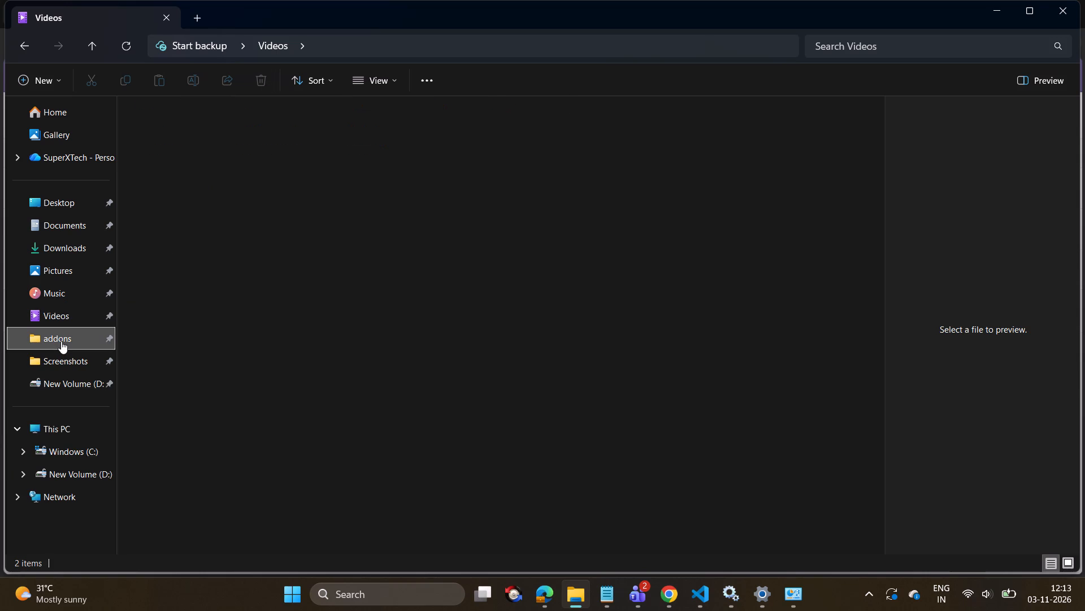
pyautogui.scroll(-20, 214, 336)
pyautogui.scroll(-2, 214, 336)
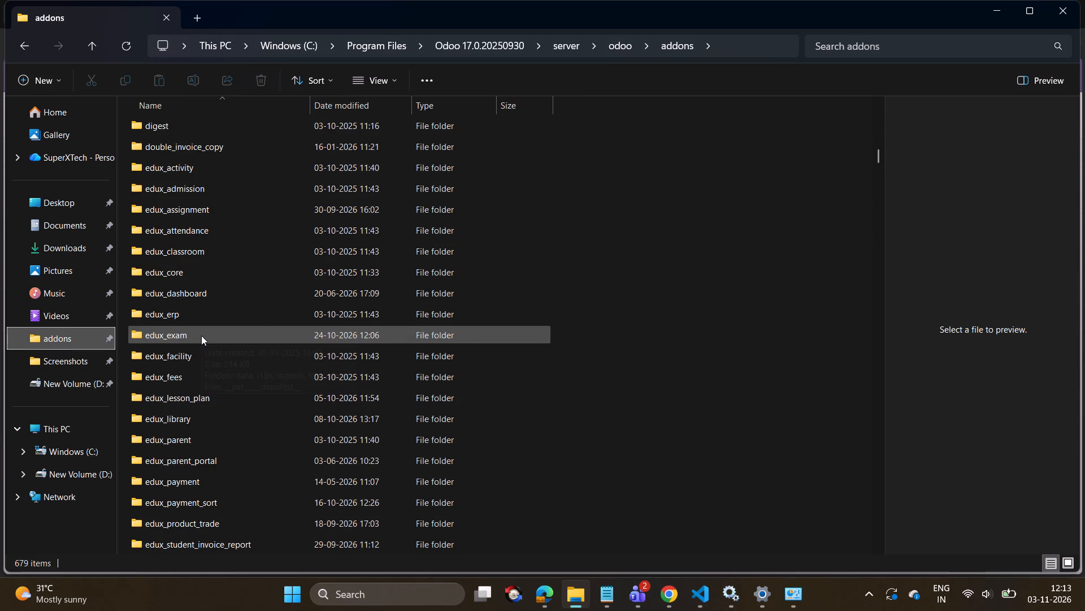
pyautogui.click(177, 421)
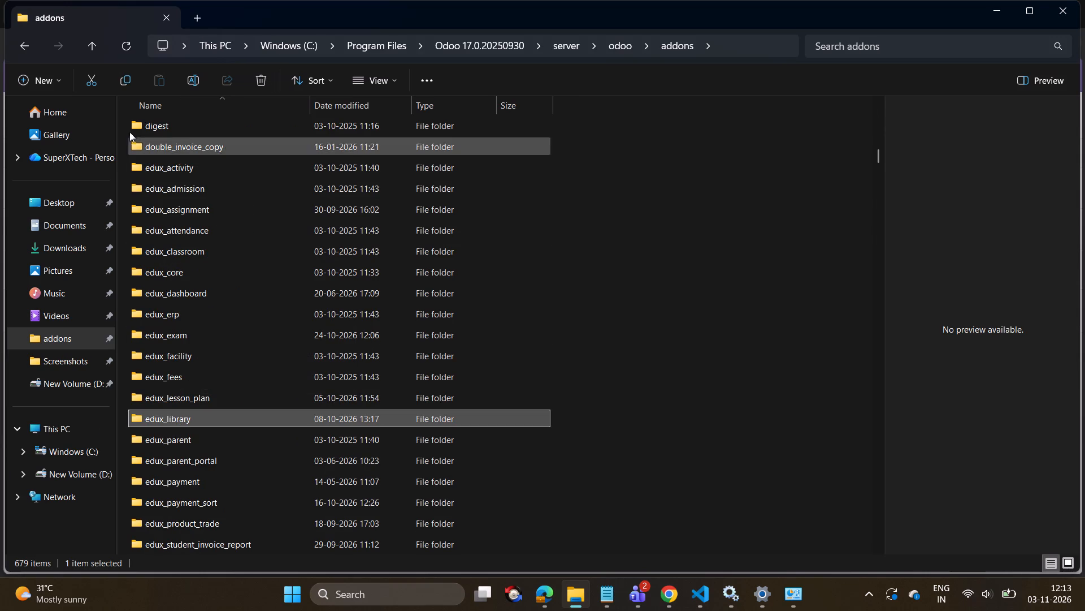
pyautogui.doubleClick(125, 79)
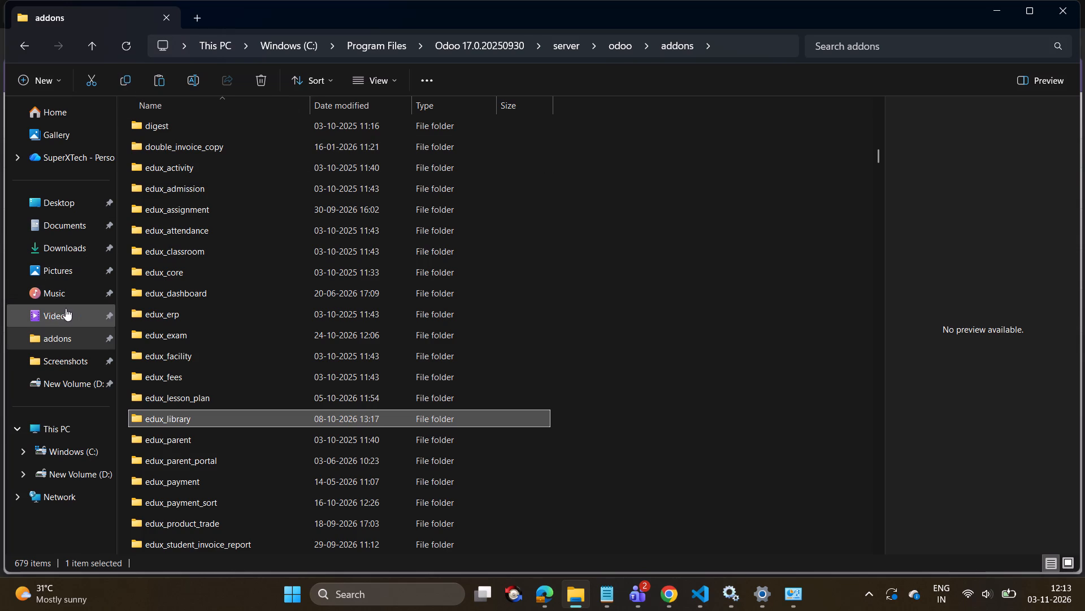
pyautogui.click(64, 315)
pyautogui.click(160, 73)
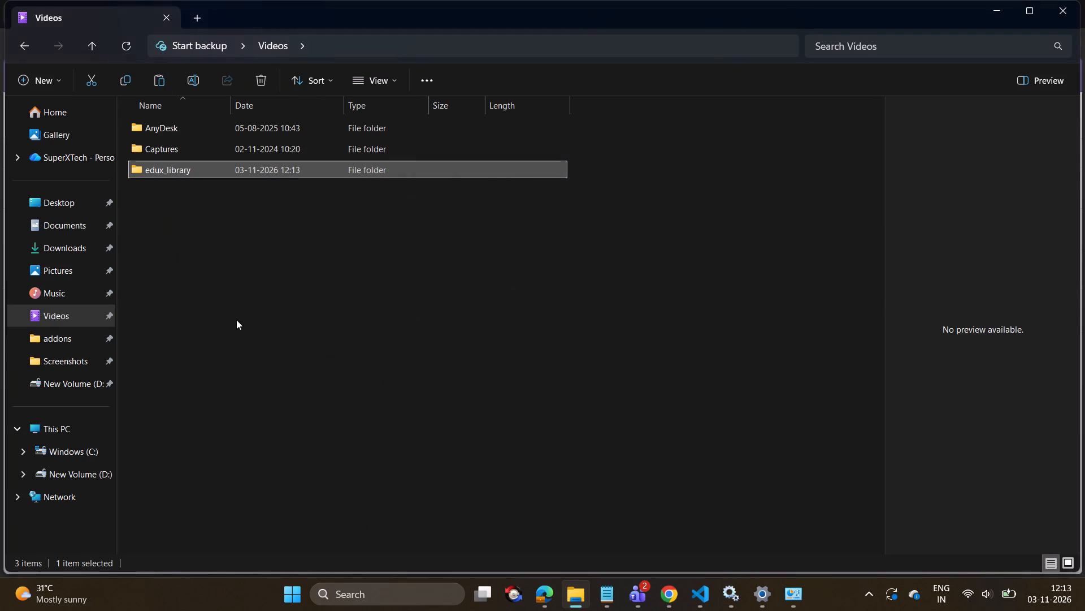
# Move the __pycache__, data, demo, i18n and menus folders out of the copied edux_library into a new folder in Videos.
pyautogui.doubleClick(225, 169)
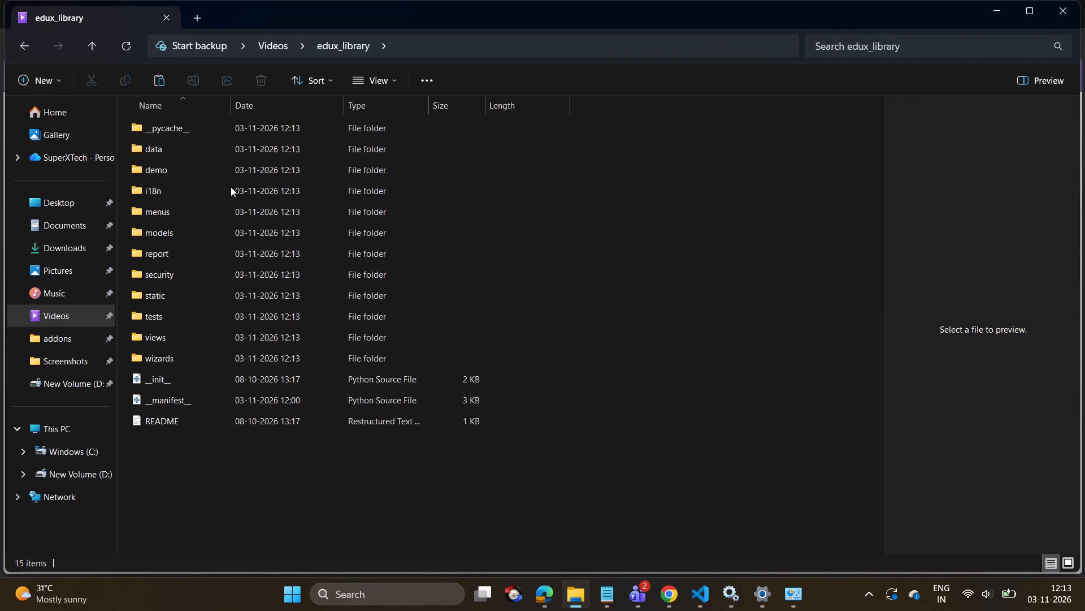
pyautogui.moveTo(581, 126); pyautogui.dragTo(394, 165)
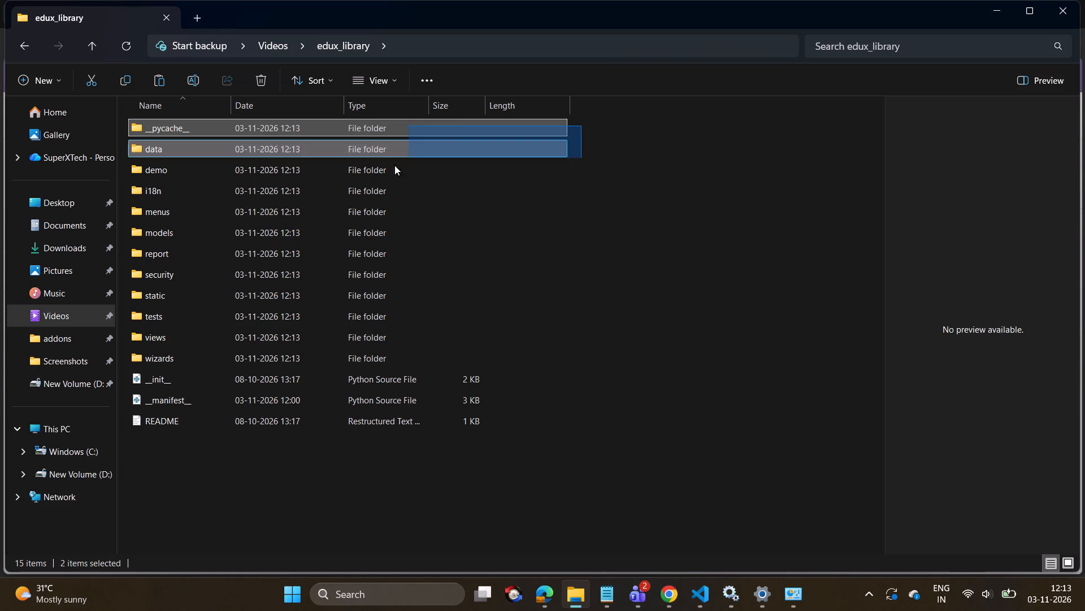
pyautogui.moveTo(394, 165); pyautogui.dragTo(302, 210)
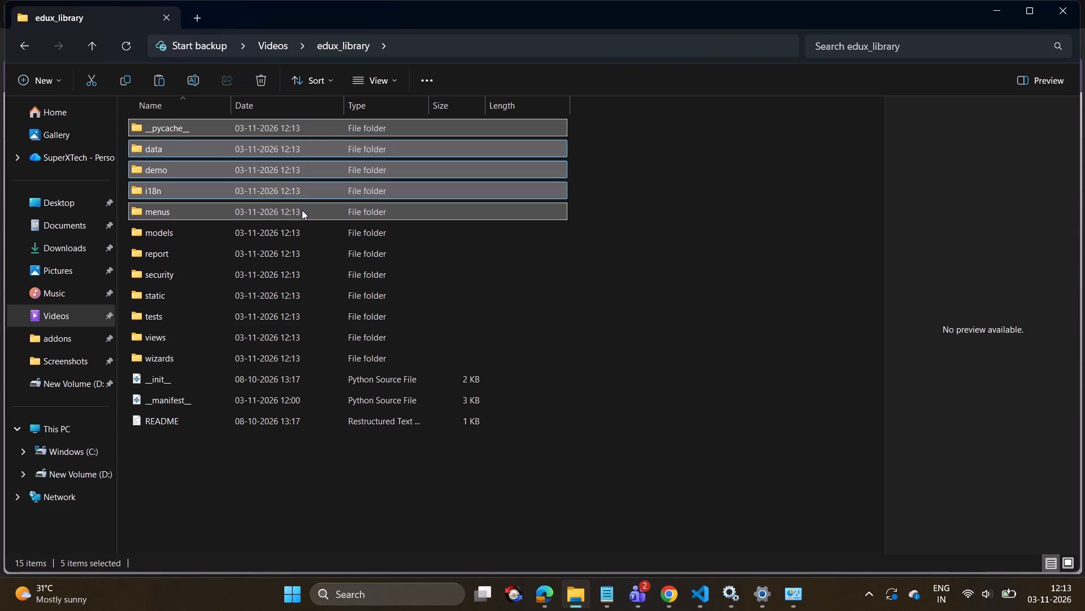
pyautogui.click(87, 77)
pyautogui.click(87, 77)
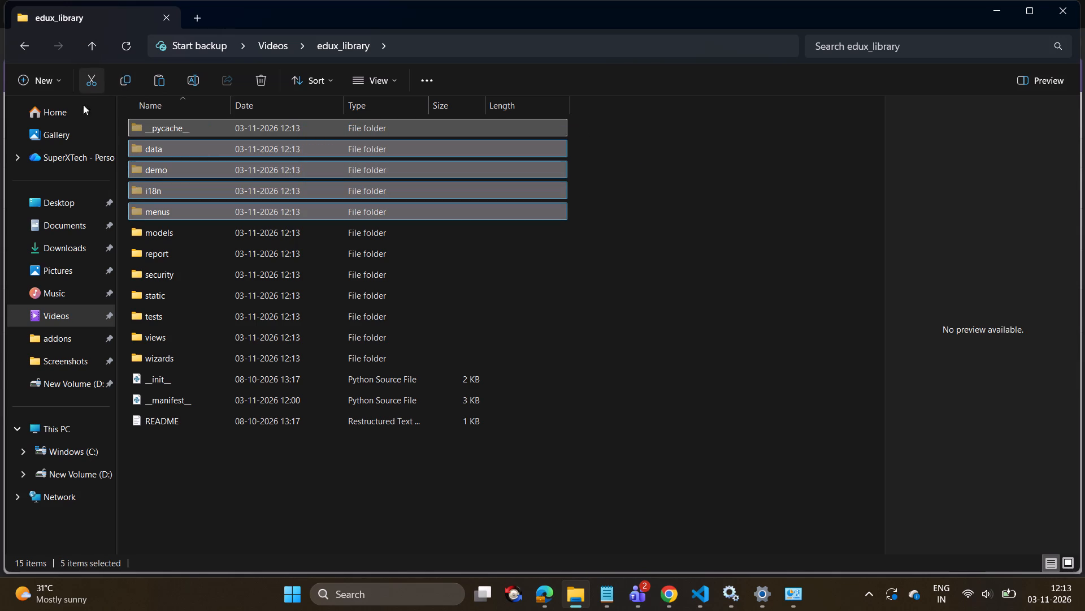
pyautogui.click(59, 315)
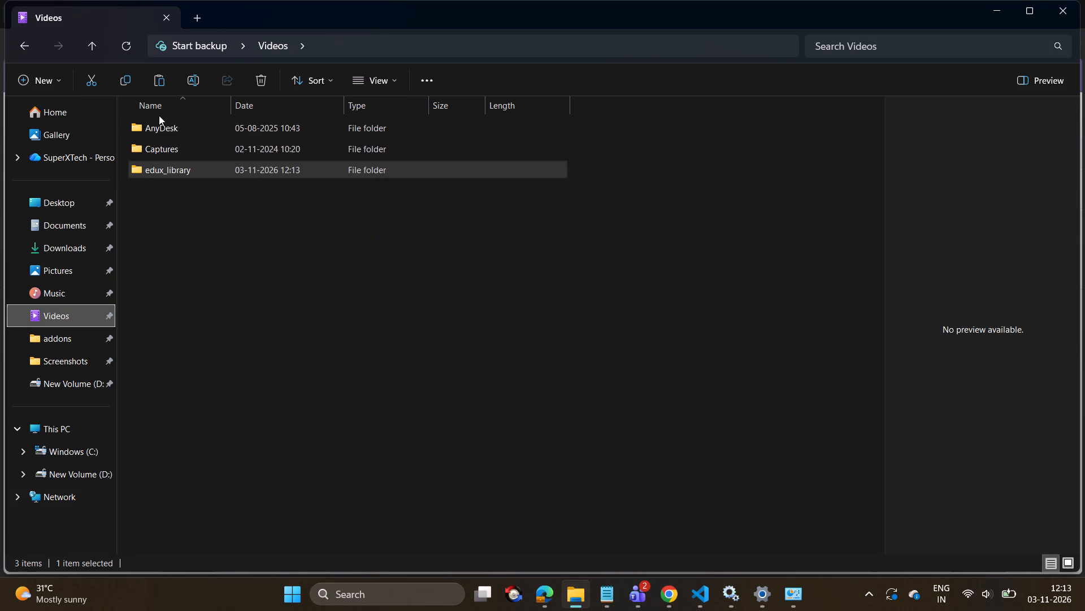
pyautogui.click(50, 80)
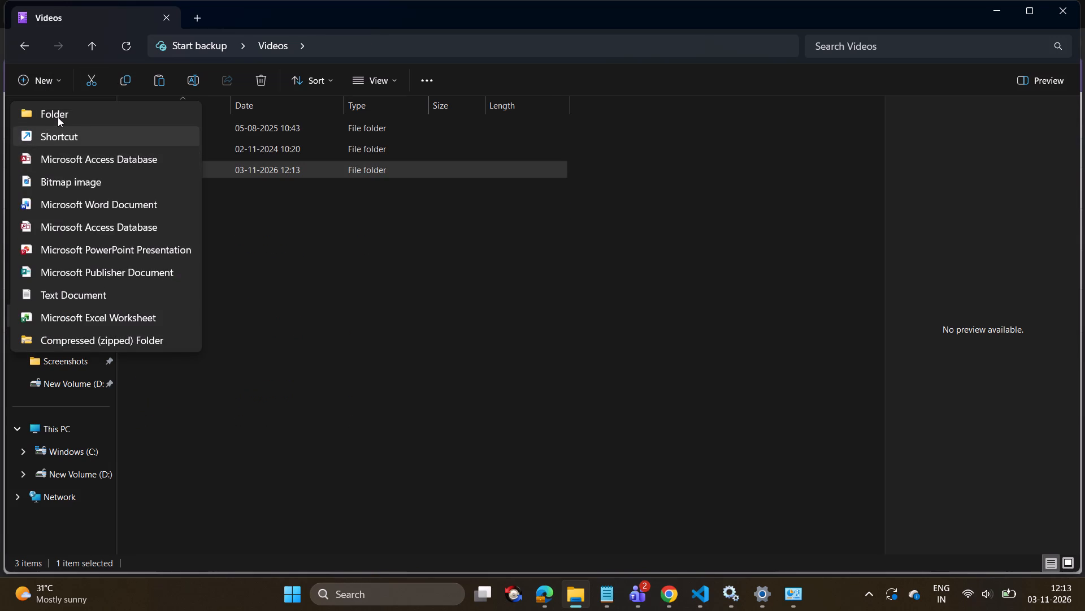
pyautogui.click(58, 114)
pyautogui.press('Return')
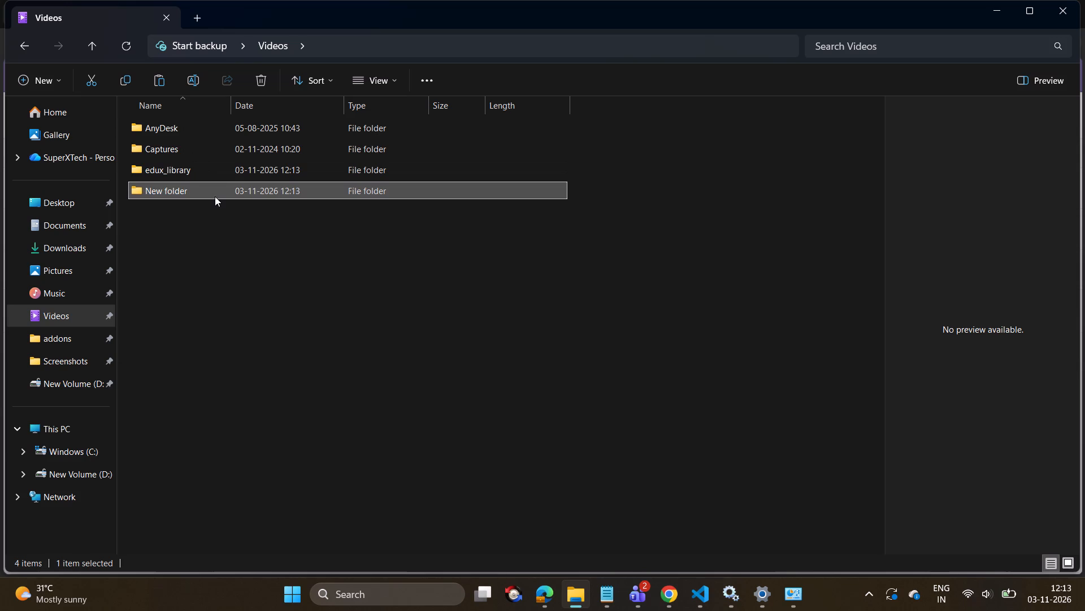
pyautogui.doubleClick(215, 196)
pyautogui.click(157, 81)
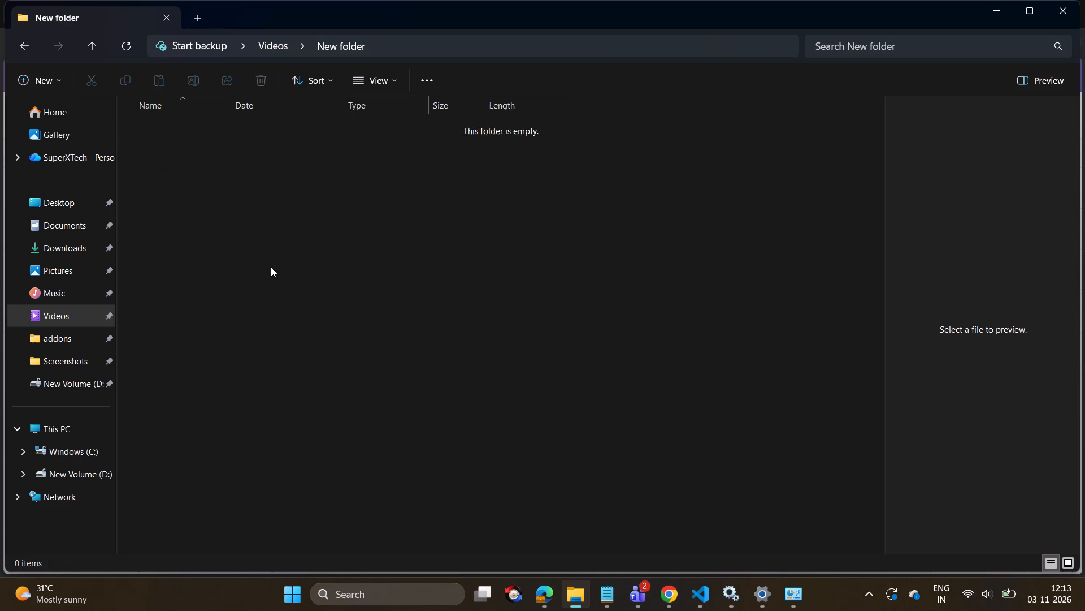
pyautogui.click(205, 321)
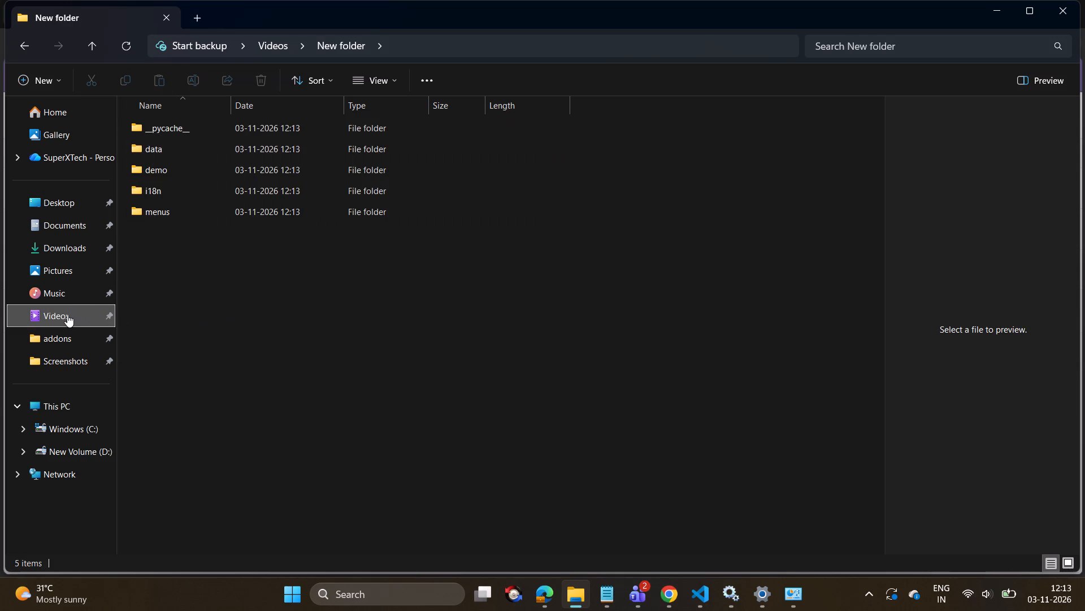
# In Edge, delete the edux_library directory from the EduX GitHub repository and commit directly to the edux17_k12_staging branch.
pyautogui.click(543, 591)
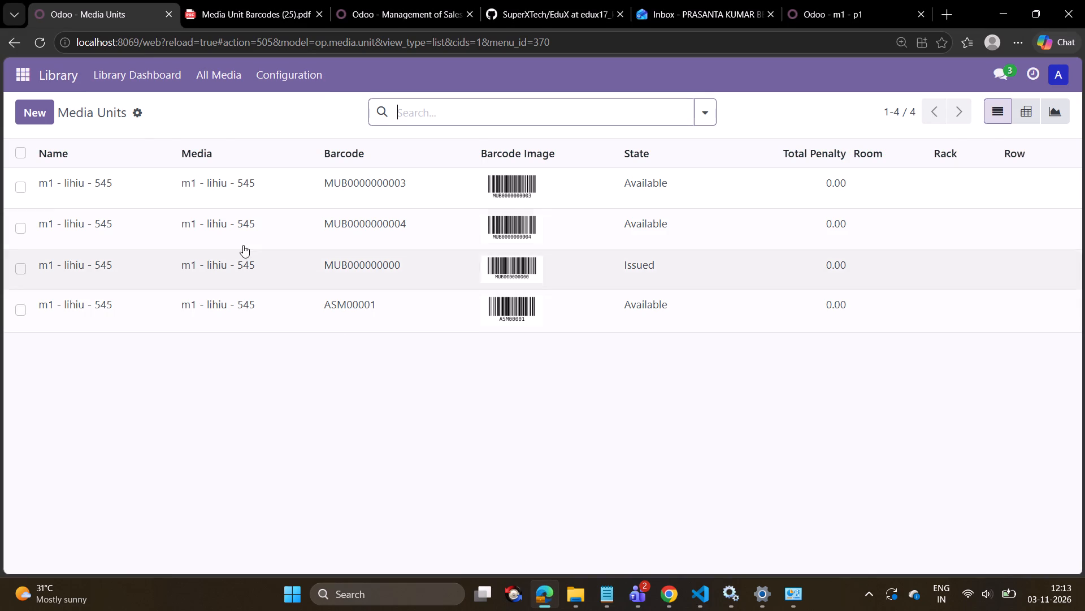
pyautogui.click(524, 0)
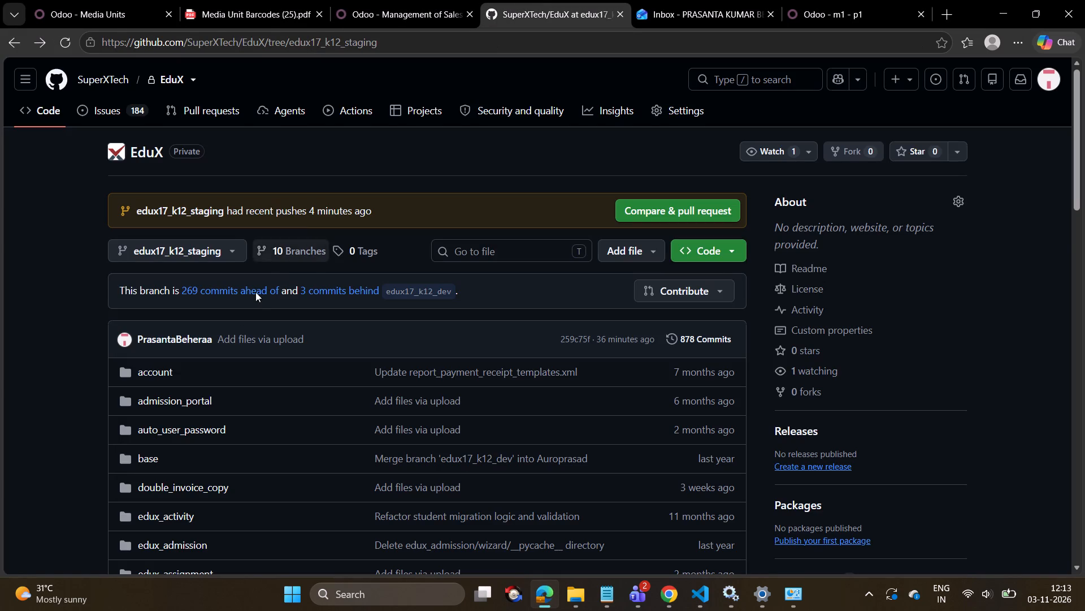
pyautogui.scroll(-9, 129, 389)
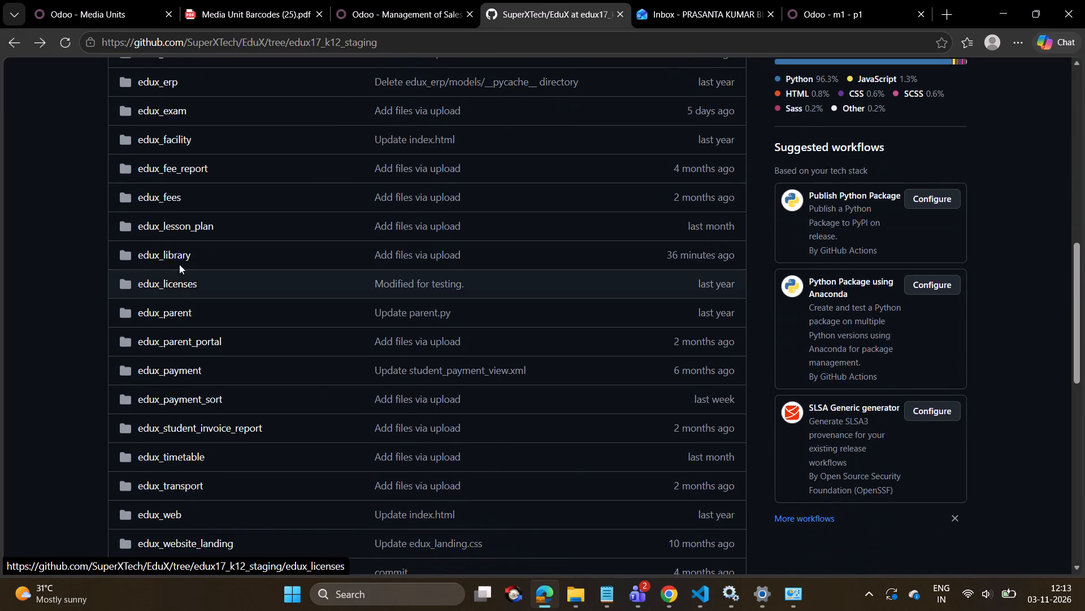
pyautogui.click(179, 258)
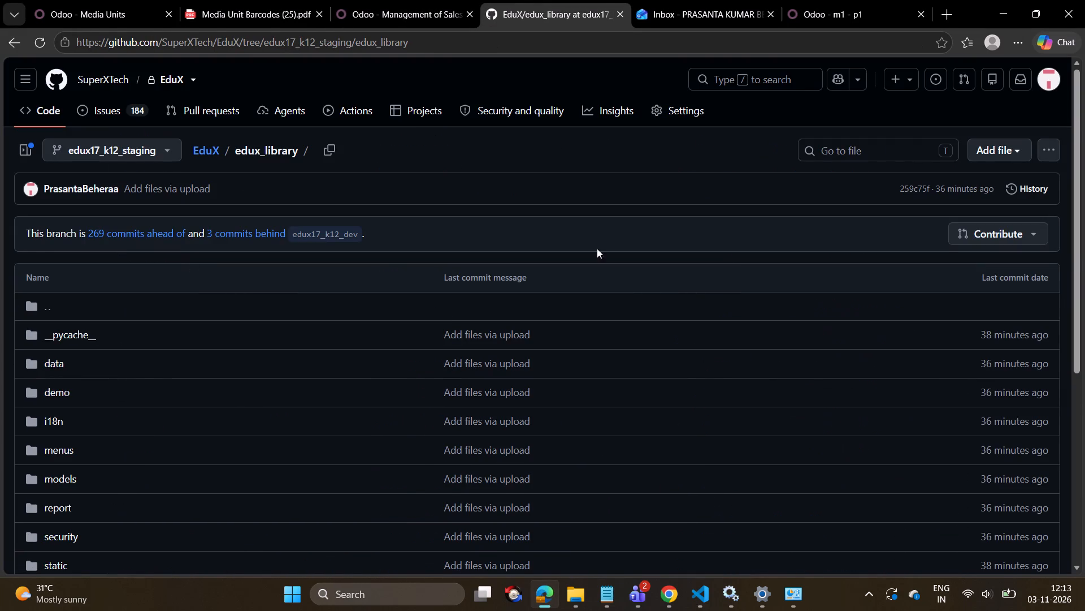
pyautogui.click(1049, 145)
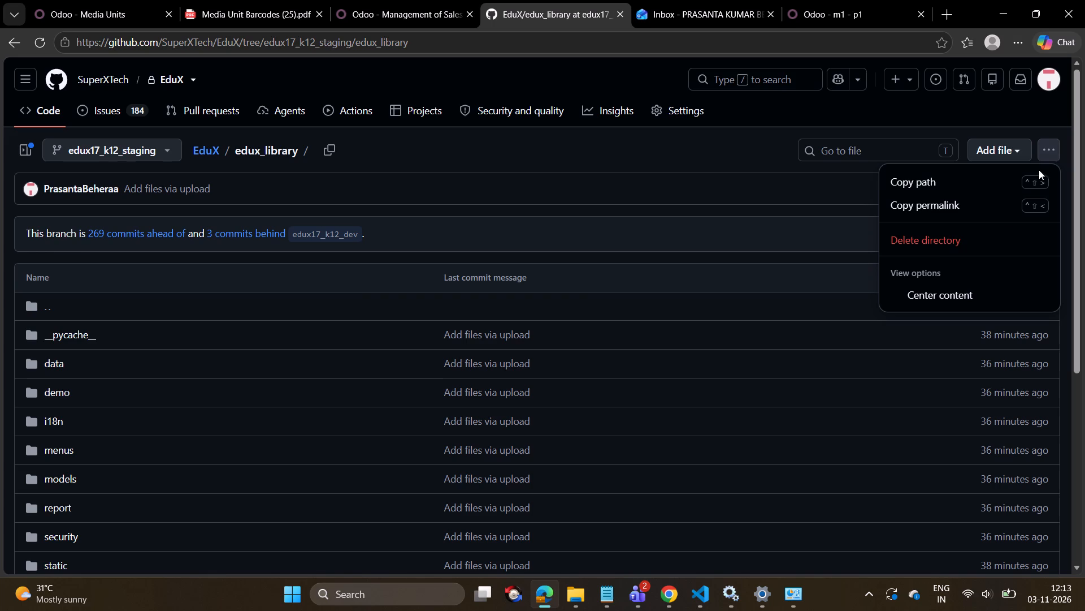
pyautogui.click(932, 241)
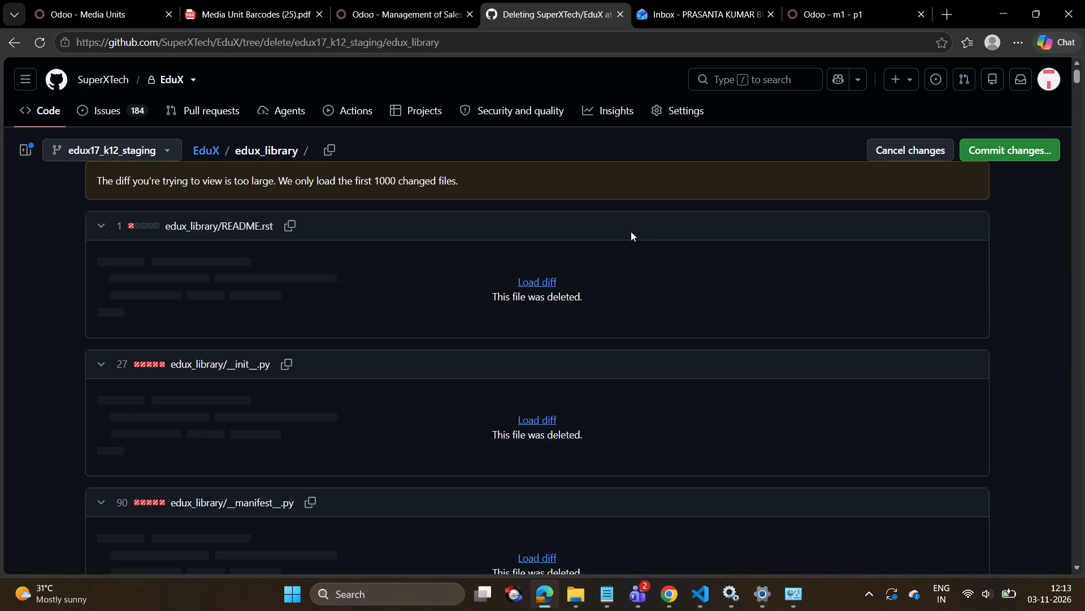
pyautogui.click(1022, 149)
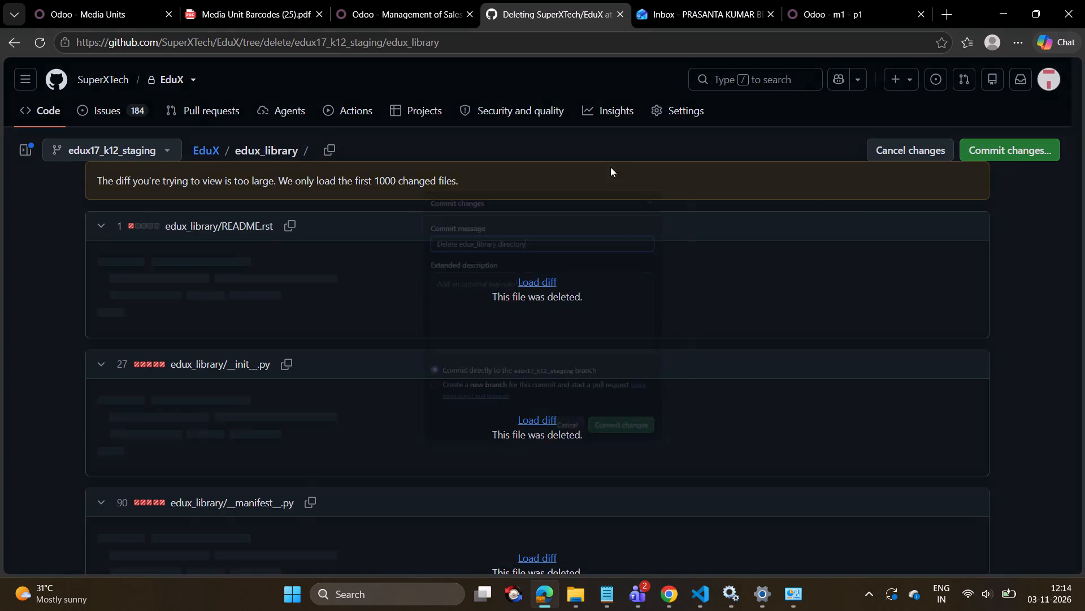
pyautogui.click(667, 467)
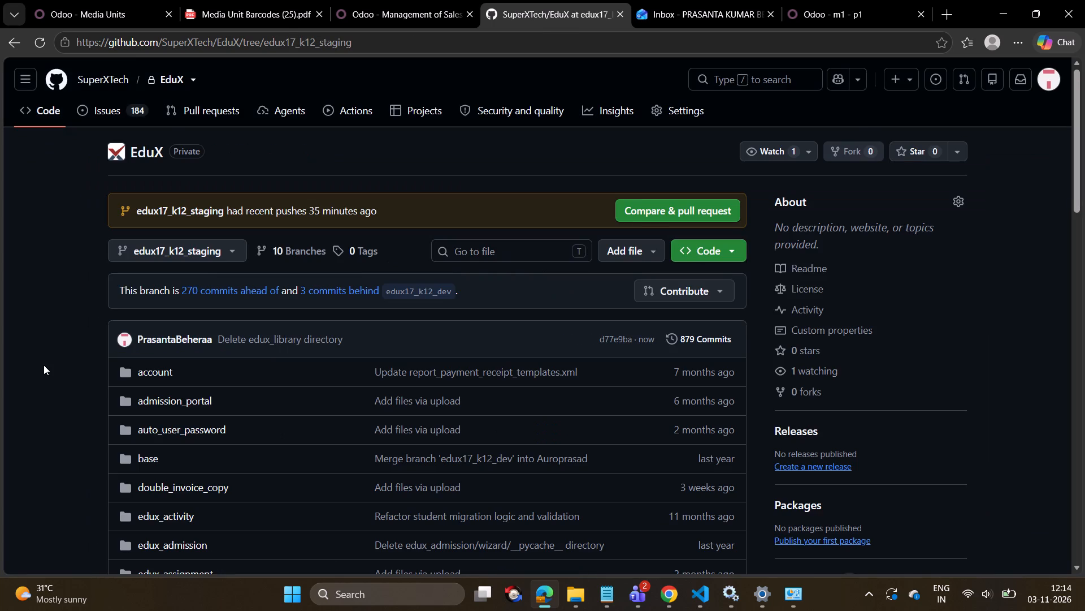
# Check the branch's folder list and open the file upload page for edux17_k12_staging.
pyautogui.scroll(-5, 190, 405)
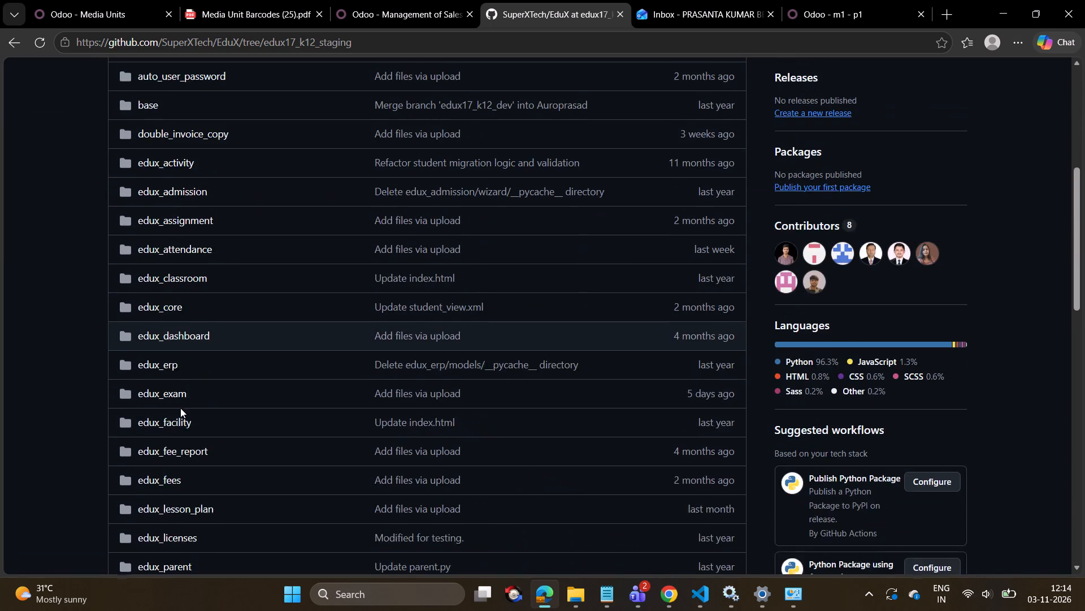
pyautogui.scroll(-2, 180, 408)
pyautogui.scroll(9, 0, 373)
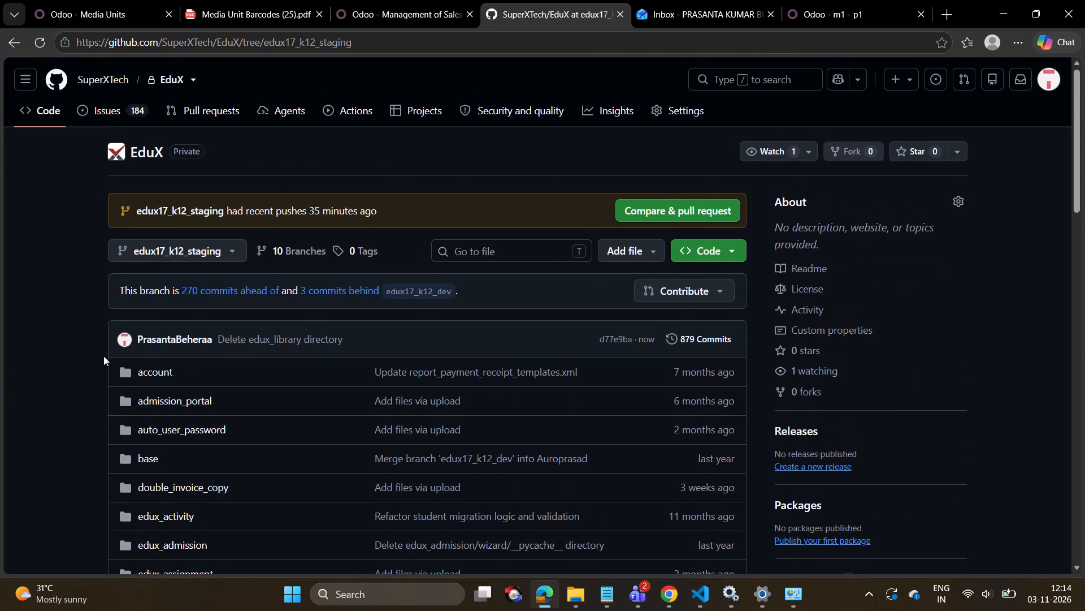
pyautogui.click(649, 256)
pyautogui.click(639, 305)
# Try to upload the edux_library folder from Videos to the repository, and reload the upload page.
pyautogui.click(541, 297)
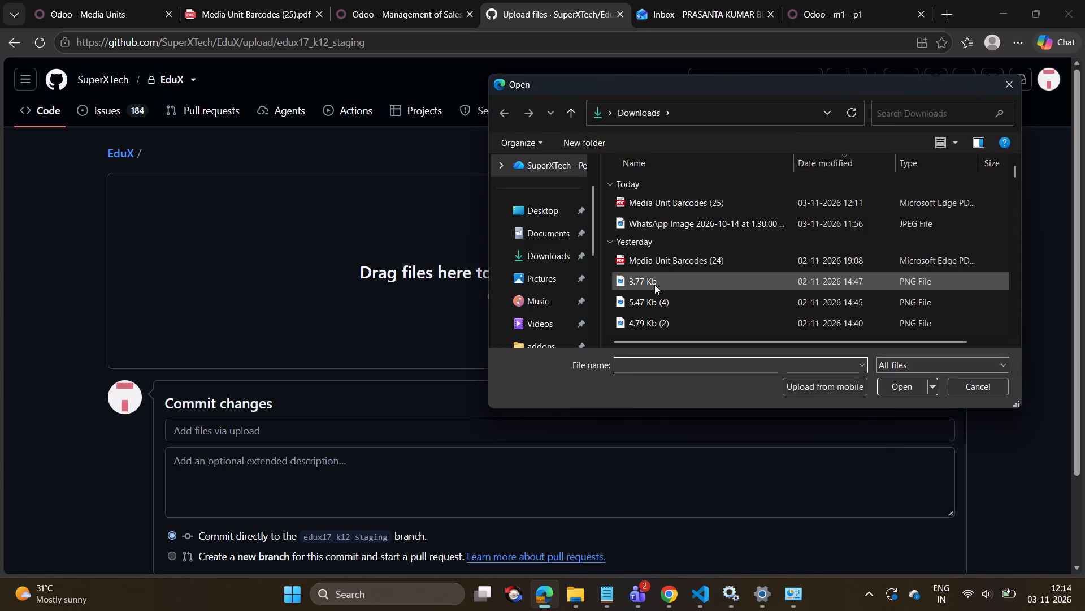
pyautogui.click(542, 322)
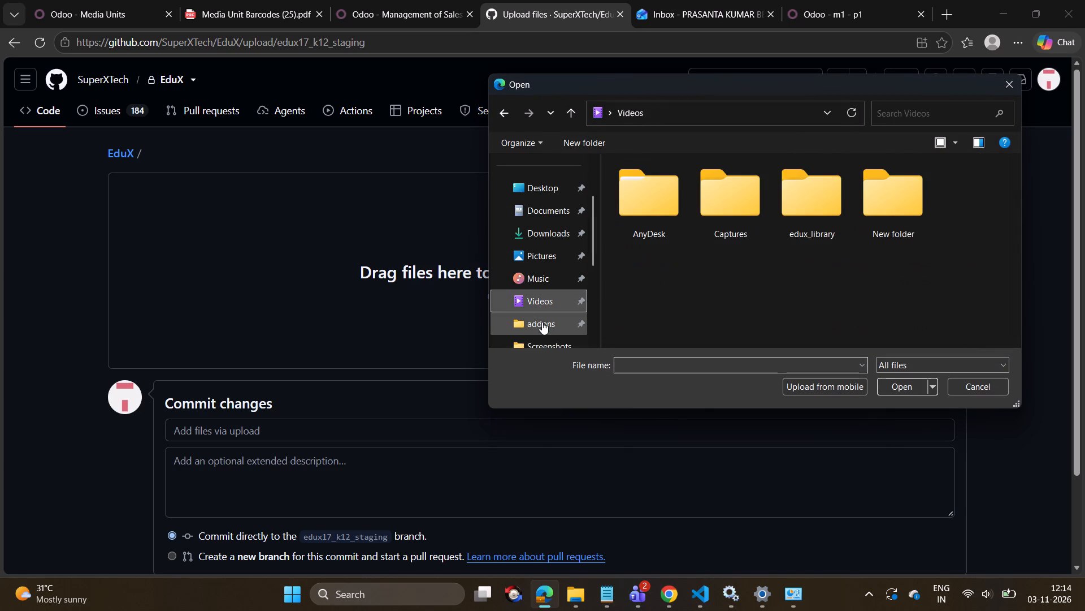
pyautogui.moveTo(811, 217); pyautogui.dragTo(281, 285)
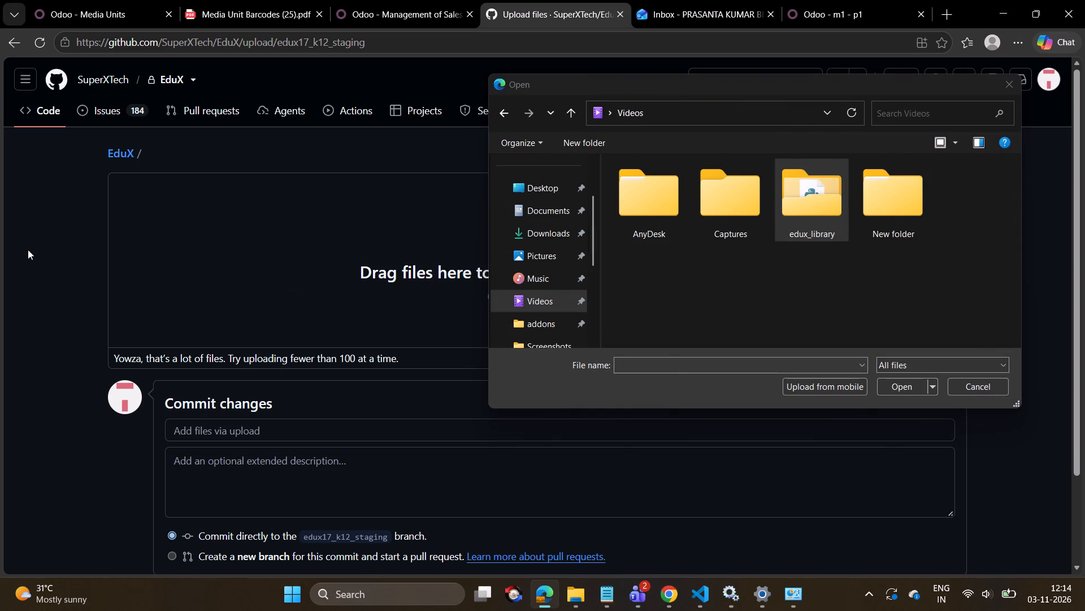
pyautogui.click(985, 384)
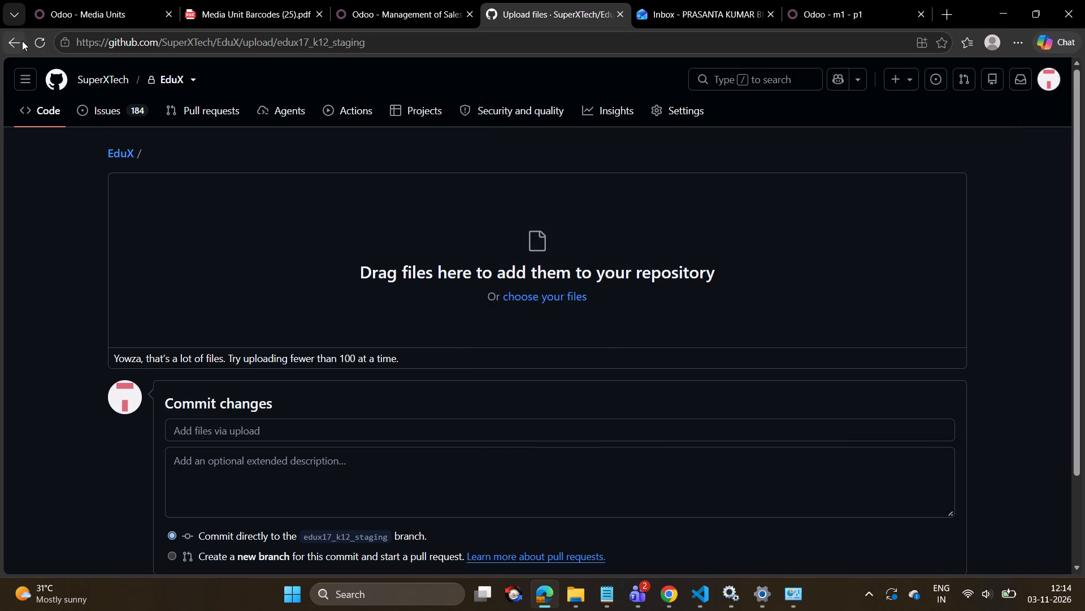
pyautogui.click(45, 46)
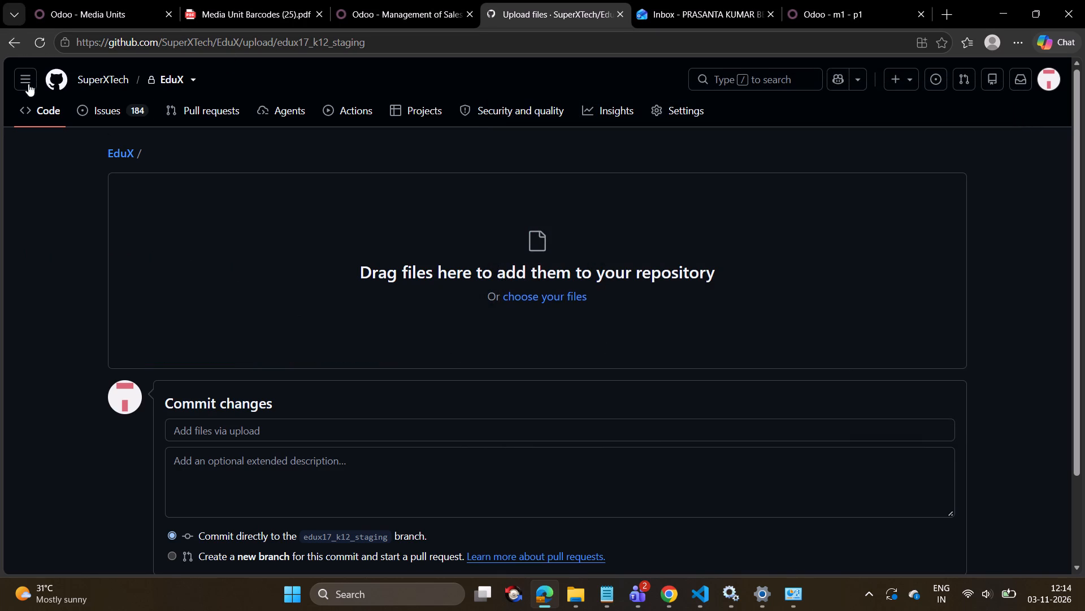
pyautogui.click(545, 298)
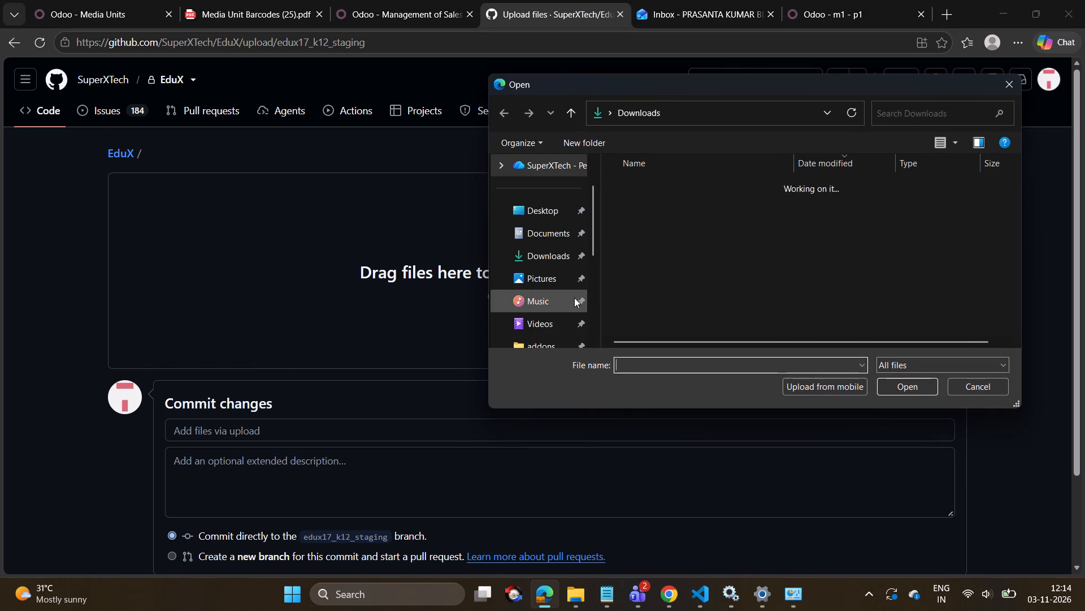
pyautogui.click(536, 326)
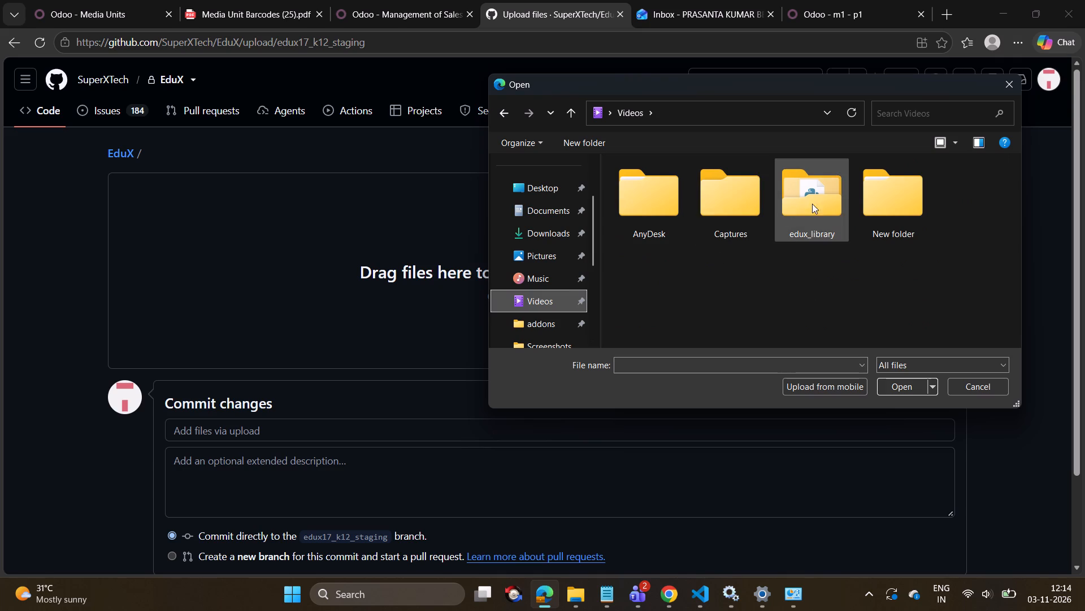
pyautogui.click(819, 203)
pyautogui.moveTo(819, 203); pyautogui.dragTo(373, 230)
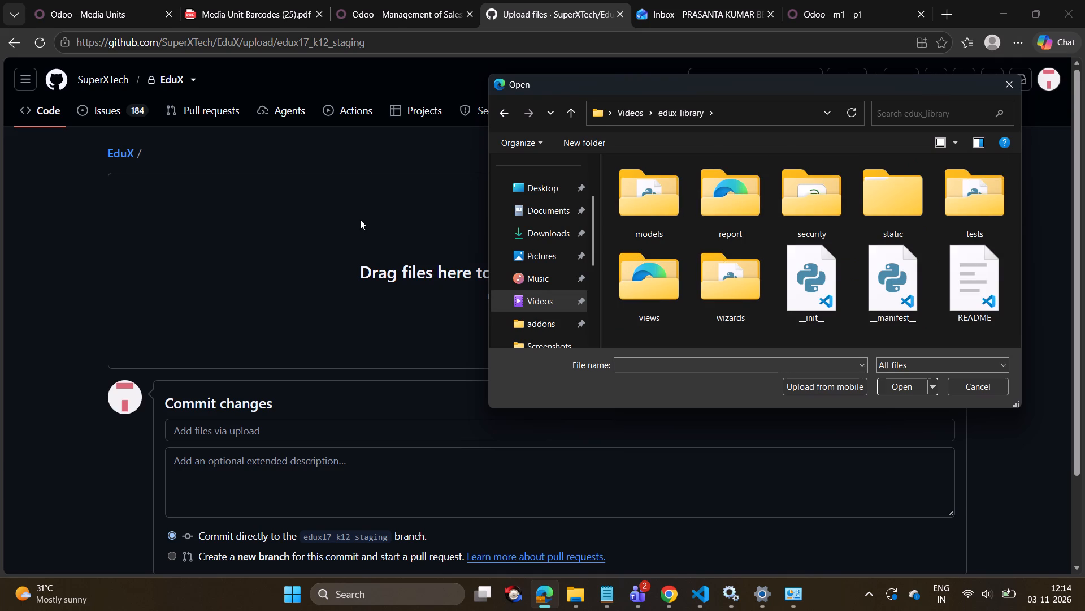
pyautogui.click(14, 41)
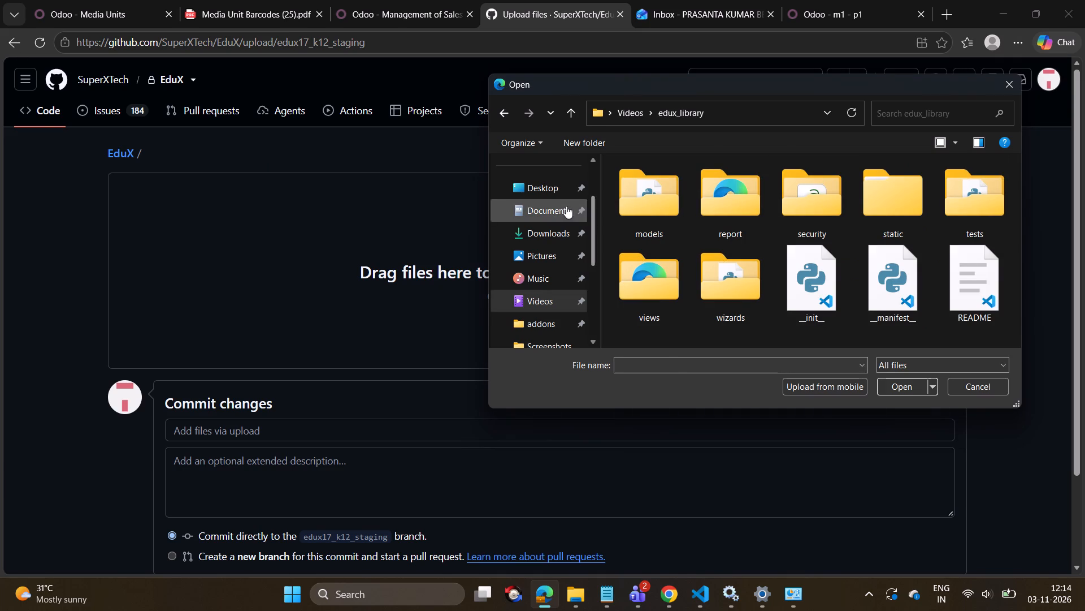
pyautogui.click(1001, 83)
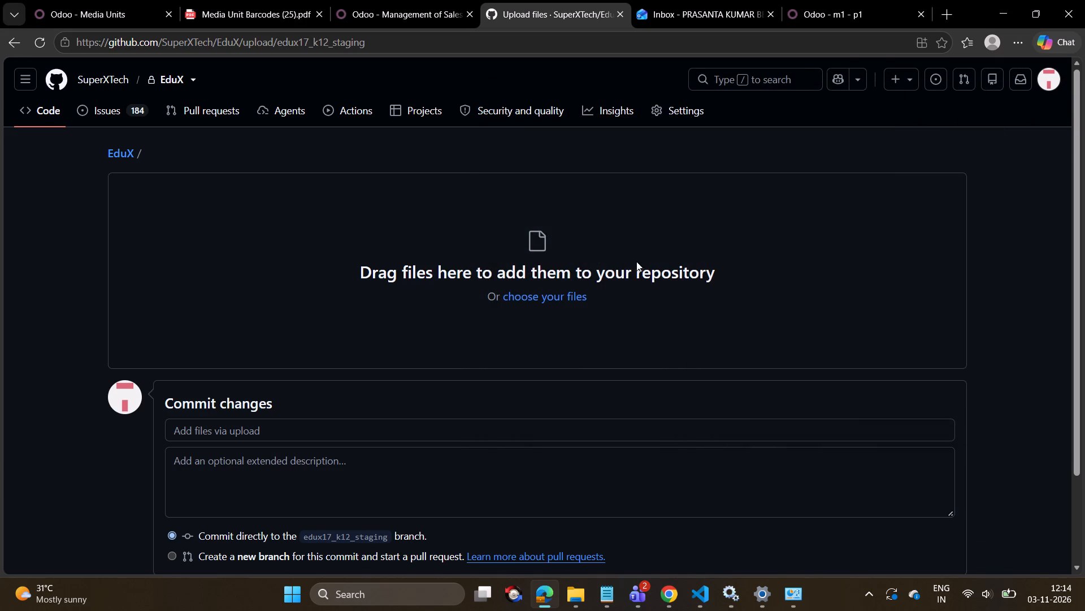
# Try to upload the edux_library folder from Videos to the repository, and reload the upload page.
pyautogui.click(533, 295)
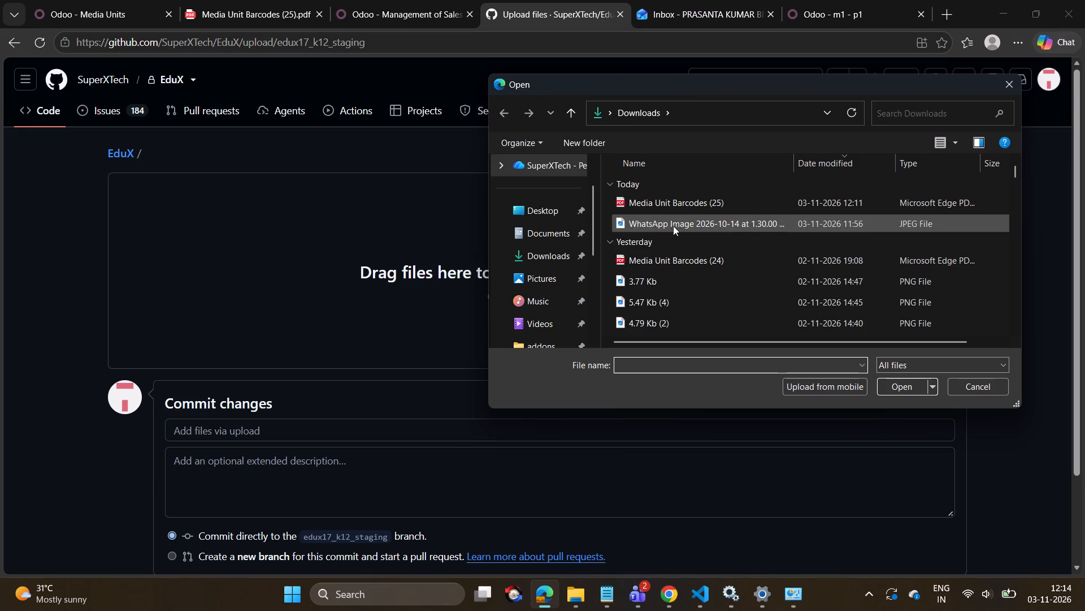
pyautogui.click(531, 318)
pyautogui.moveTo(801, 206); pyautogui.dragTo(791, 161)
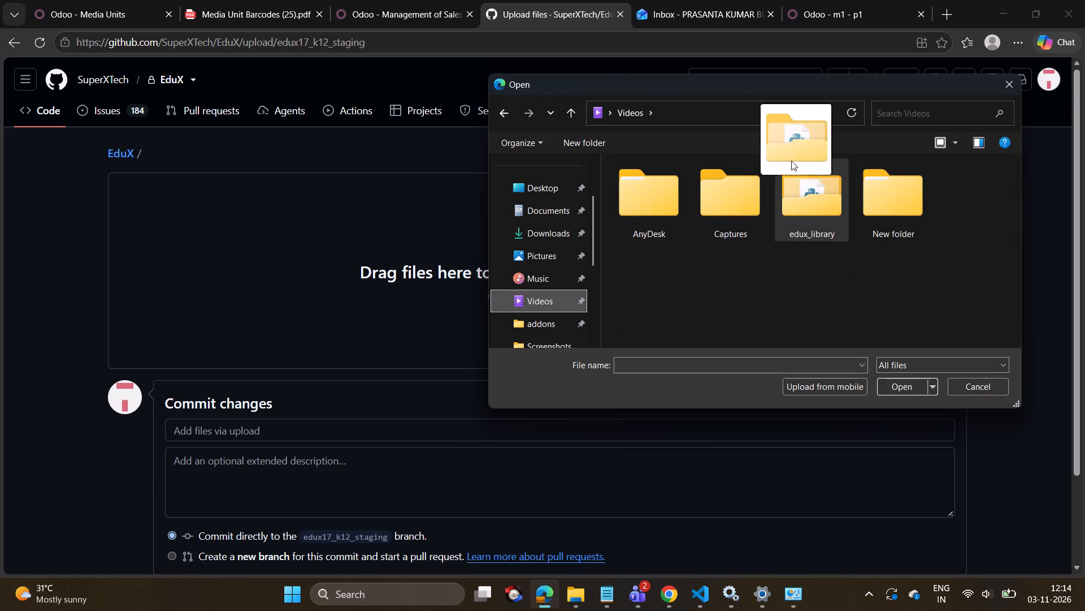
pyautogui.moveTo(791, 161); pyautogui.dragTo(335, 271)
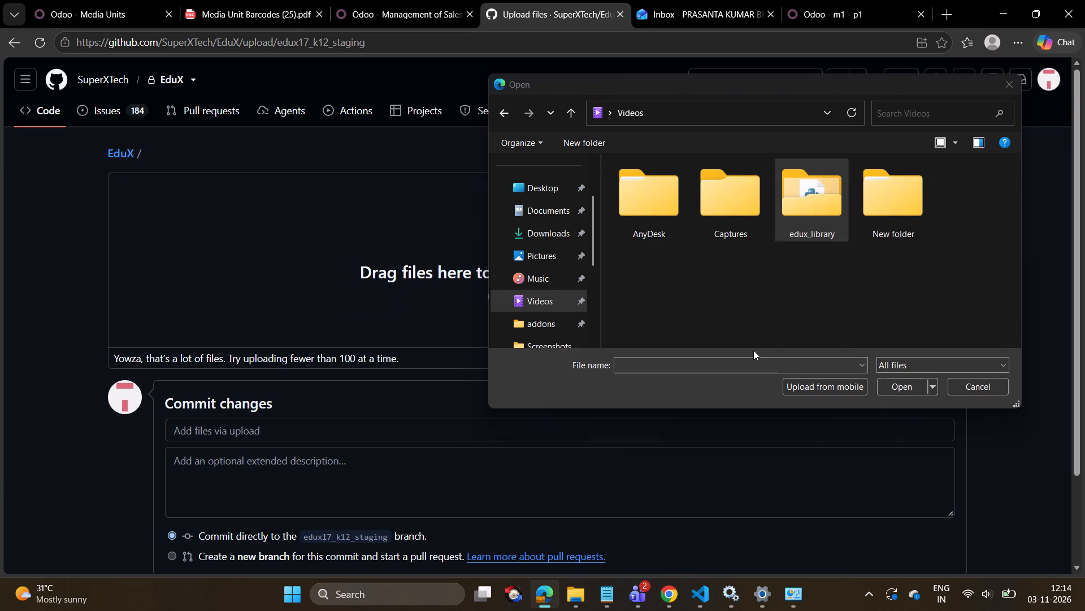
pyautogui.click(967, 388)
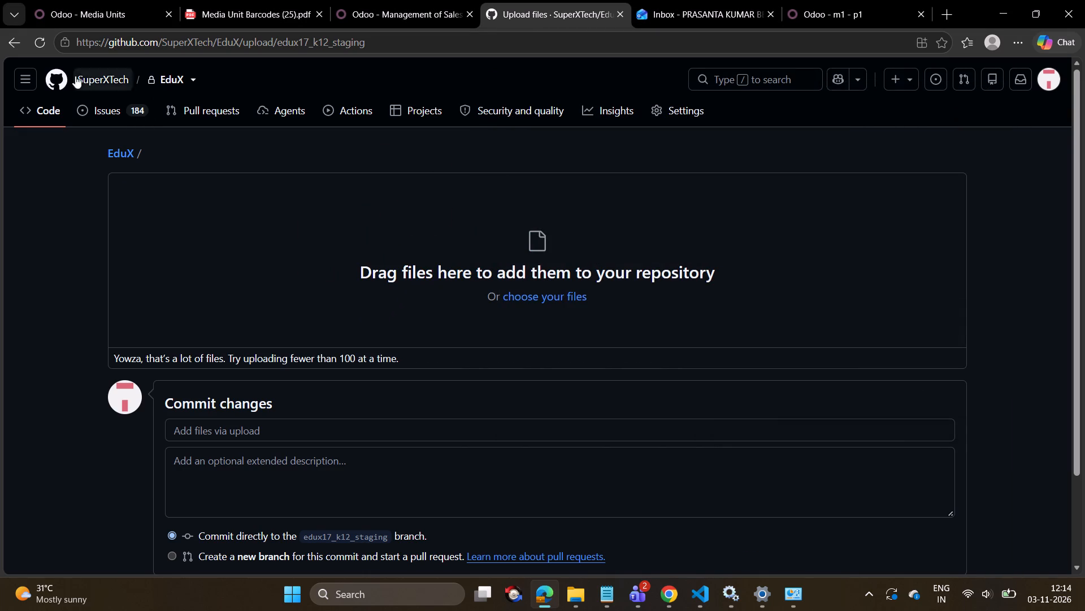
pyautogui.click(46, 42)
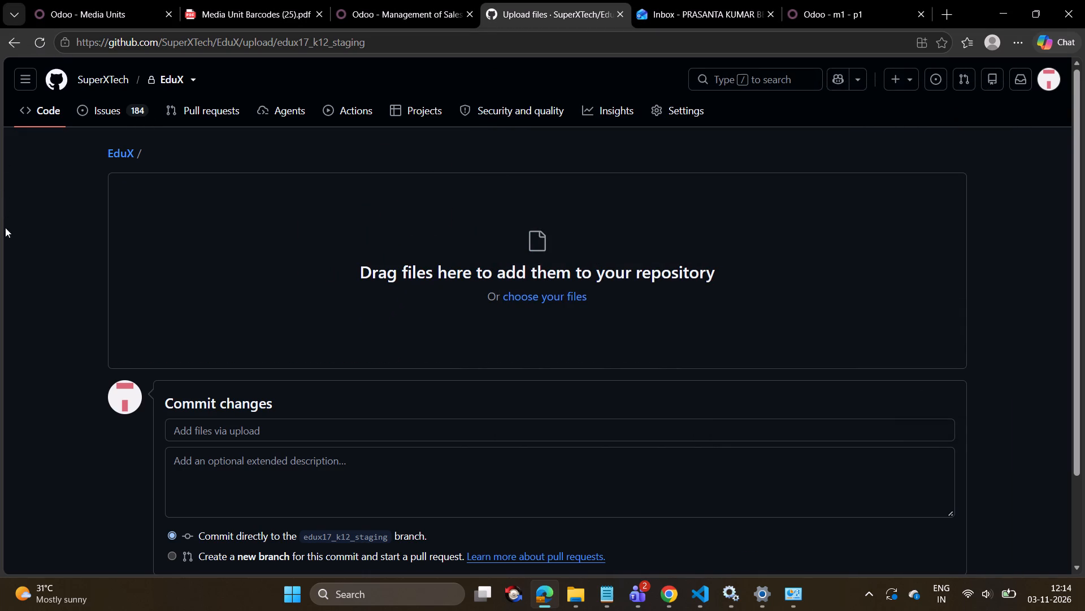
# In File Explorer, move the models folder out of the copied edux_library into New folder in Videos.
pyautogui.click(565, 519)
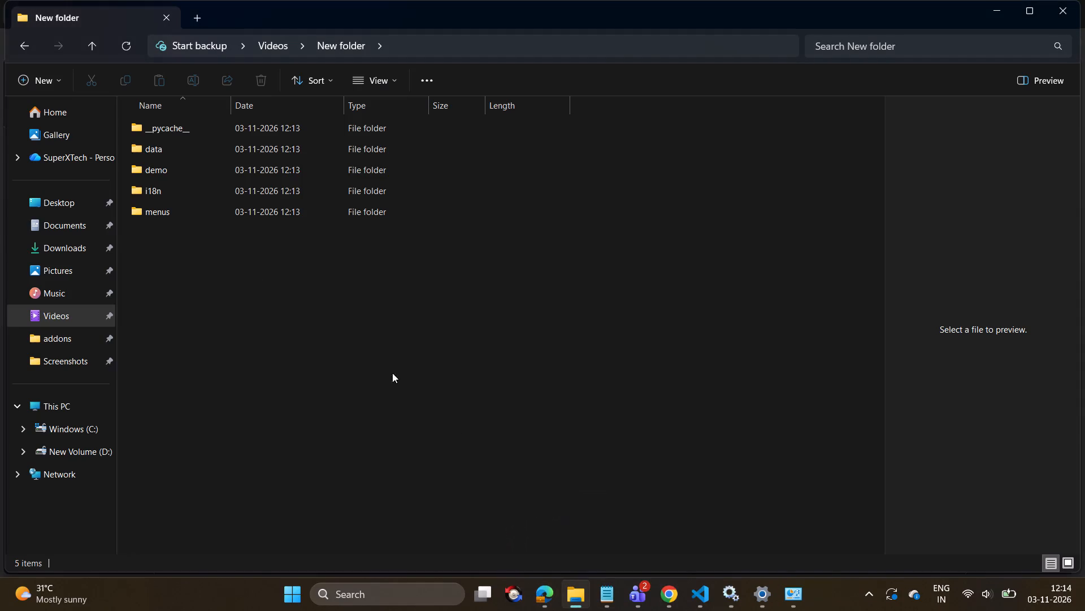
pyautogui.click(66, 316)
pyautogui.doubleClick(191, 165)
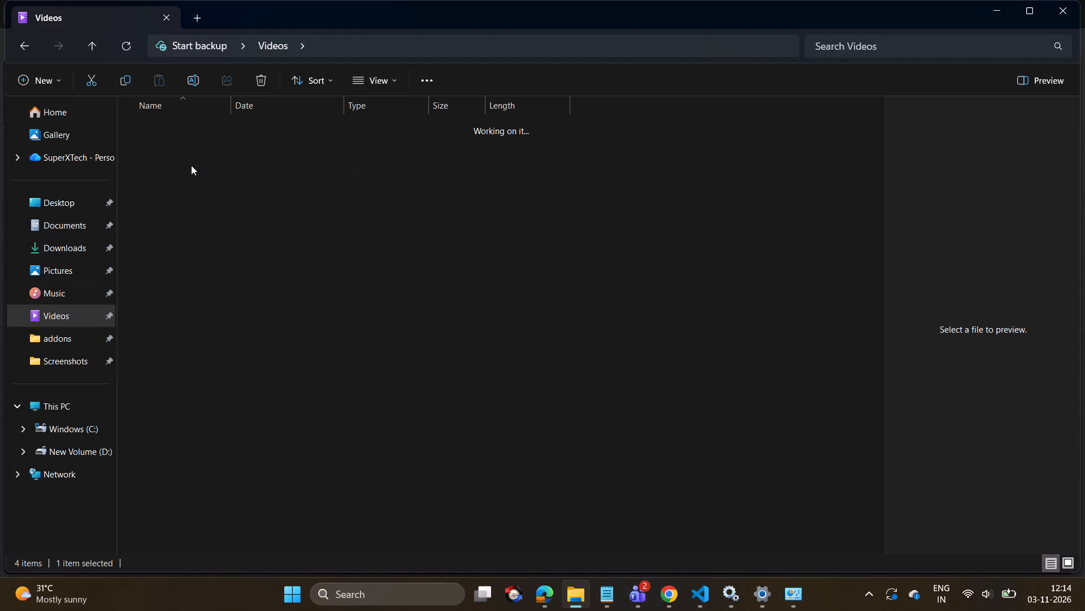
pyautogui.click(176, 127)
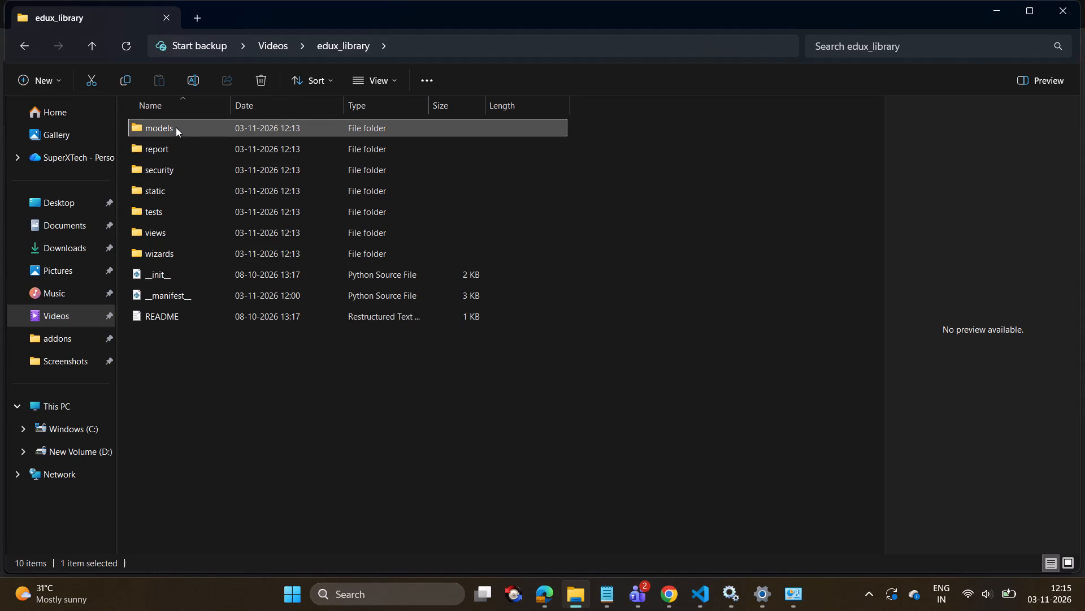
pyautogui.click(91, 80)
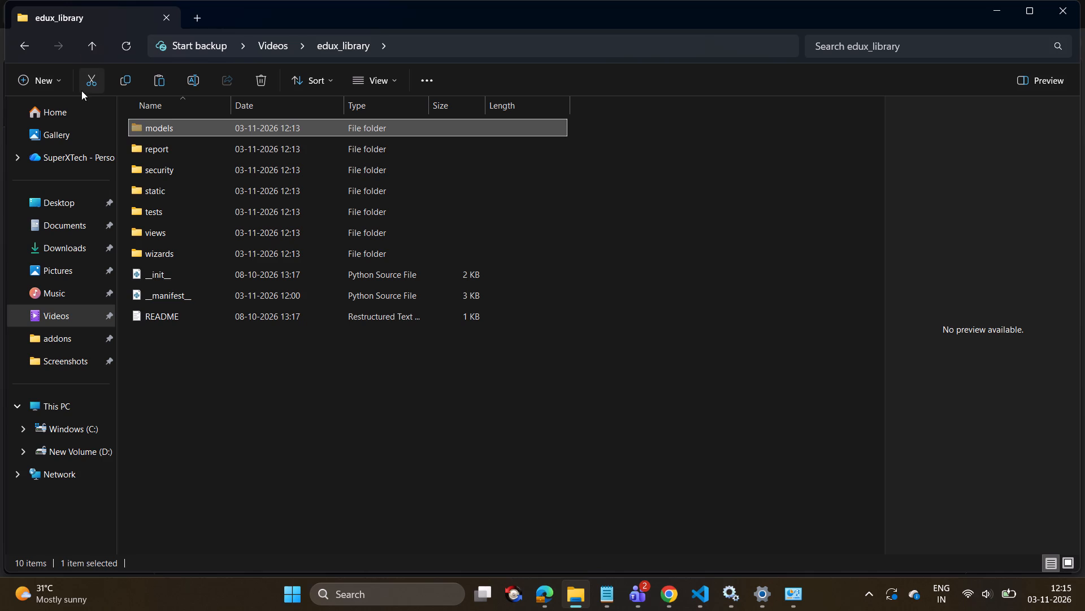
pyautogui.click(57, 312)
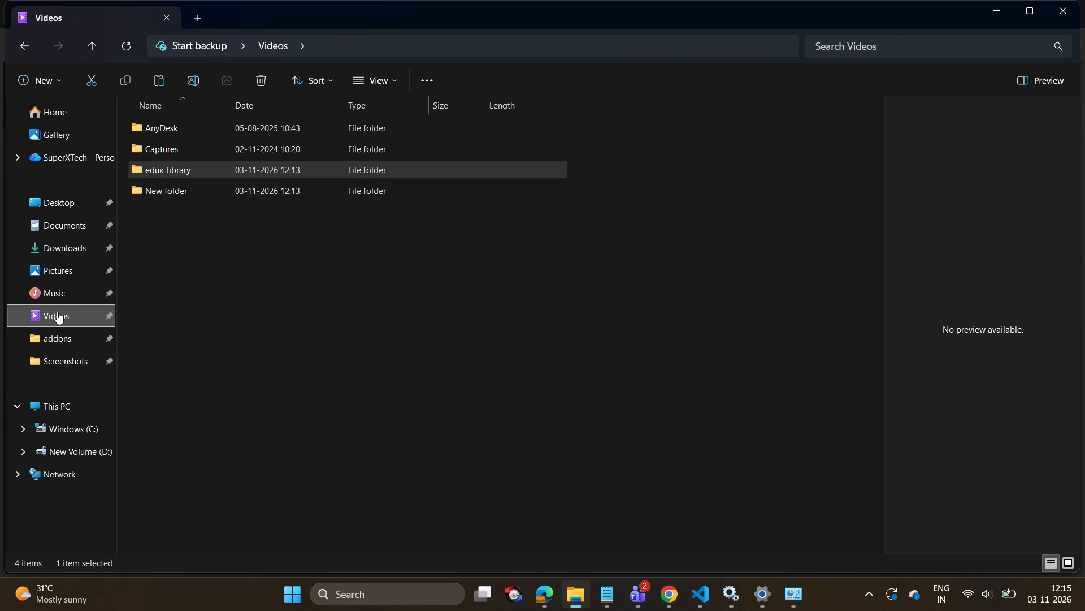
pyautogui.doubleClick(198, 194)
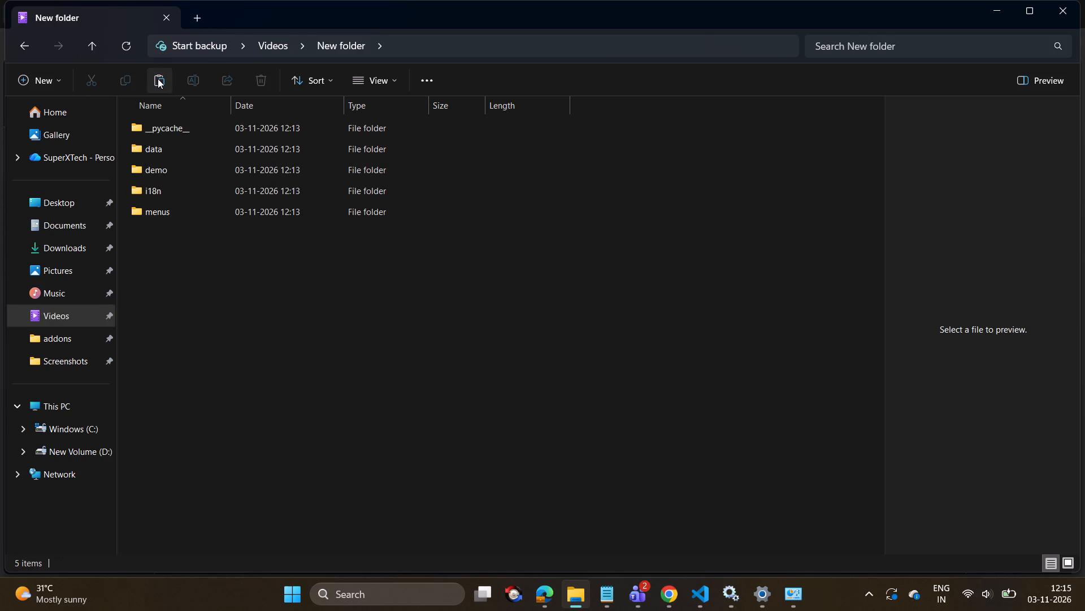
pyautogui.click(158, 79)
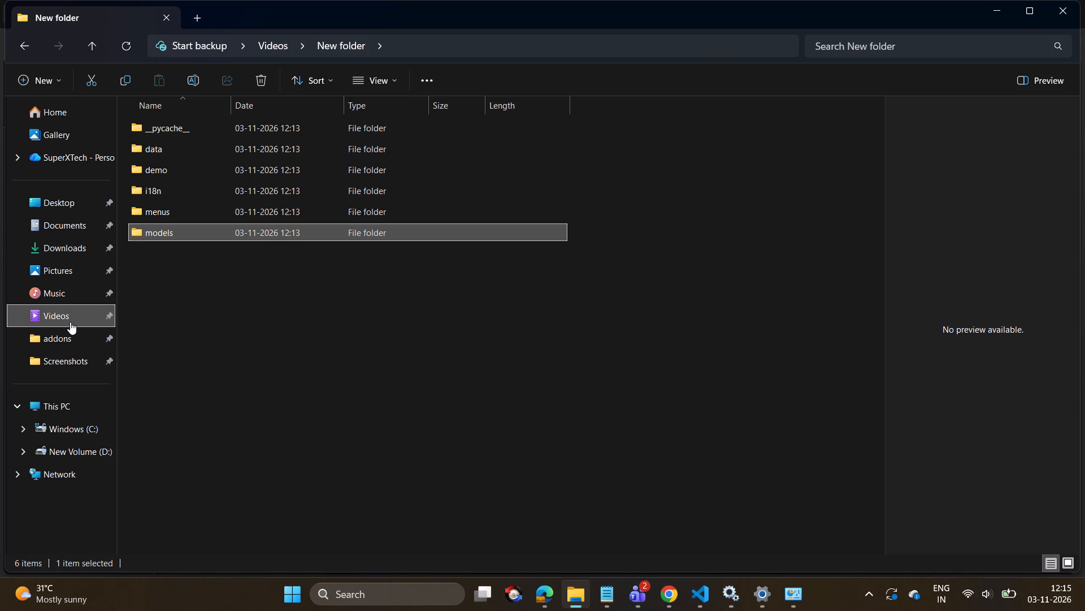
pyautogui.click(70, 322)
pyautogui.doubleClick(182, 166)
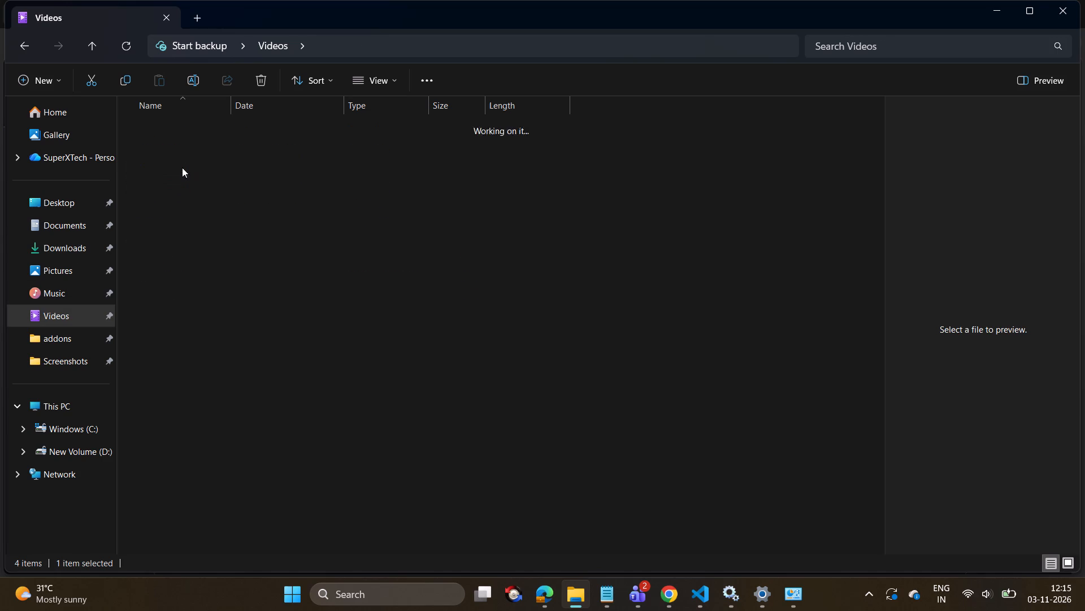
# In Edge, add the reduced edux_library folder from Videos to the EduX repository upload page.
pyautogui.click(552, 592)
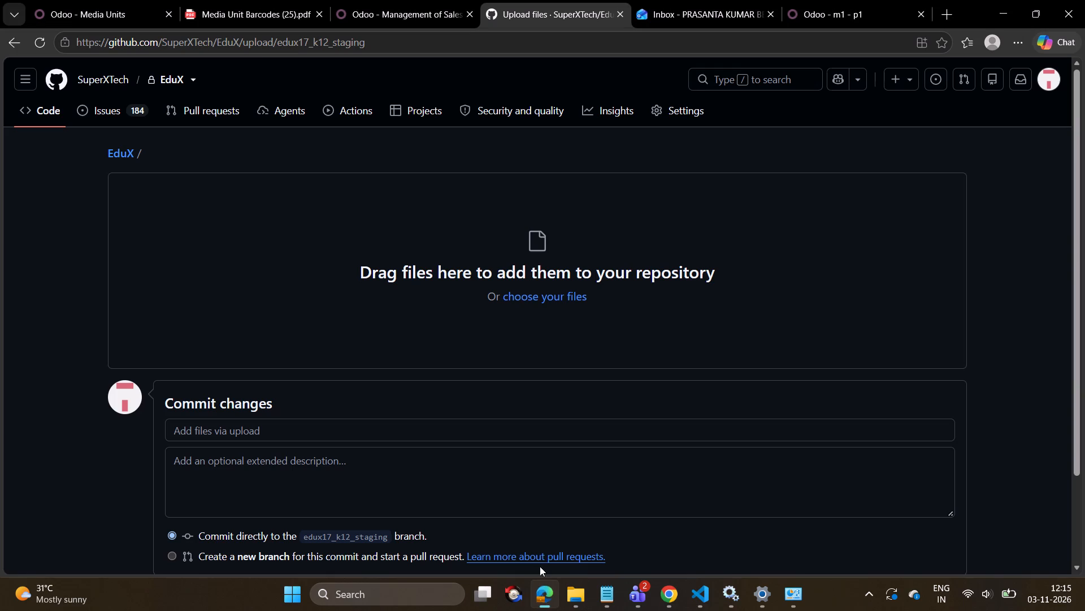
pyautogui.click(536, 296)
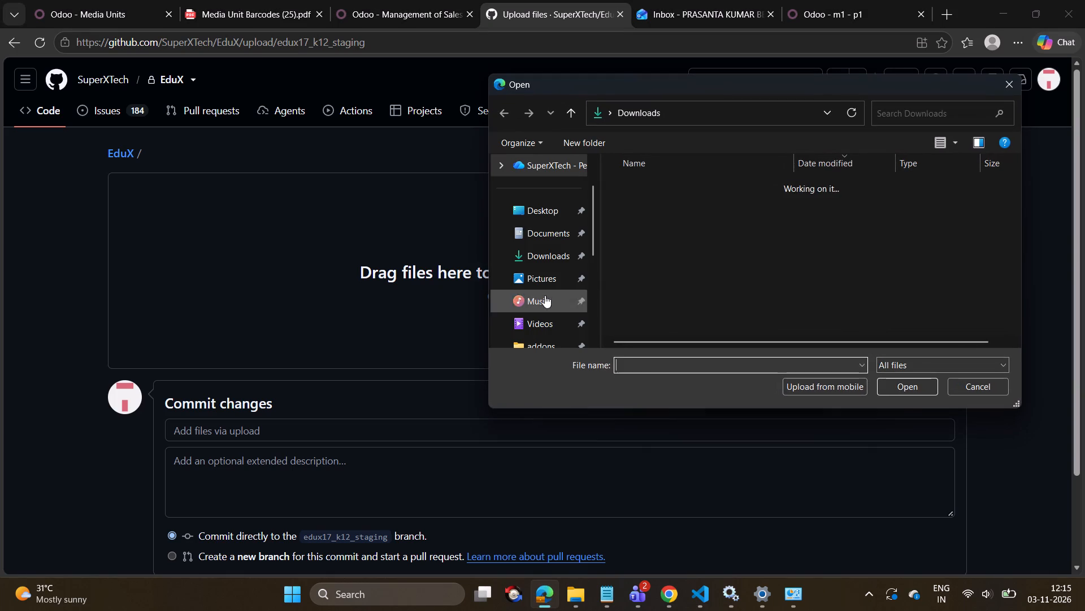
pyautogui.click(536, 320)
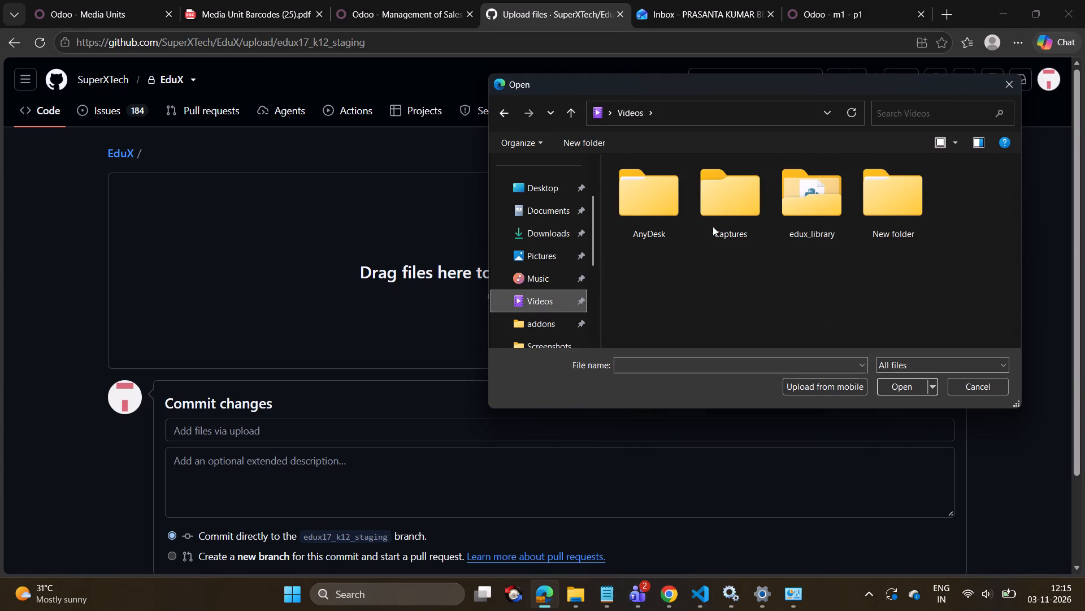
pyautogui.moveTo(815, 218); pyautogui.dragTo(350, 291)
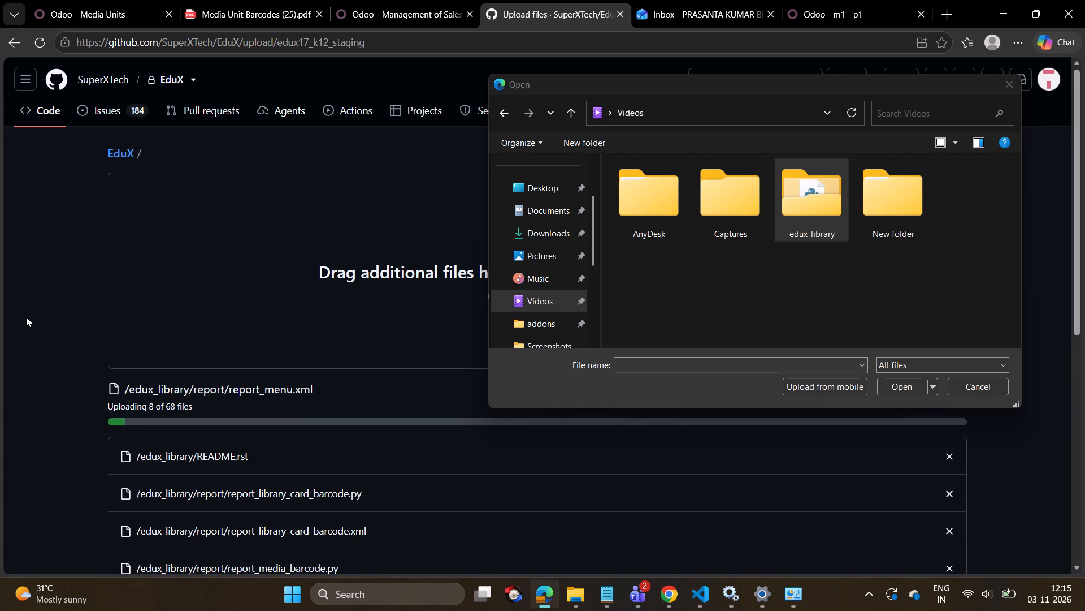
# Switch to Chrome, pause the playing YouTube video and look through its comments and suggested videos.
pyautogui.click(666, 598)
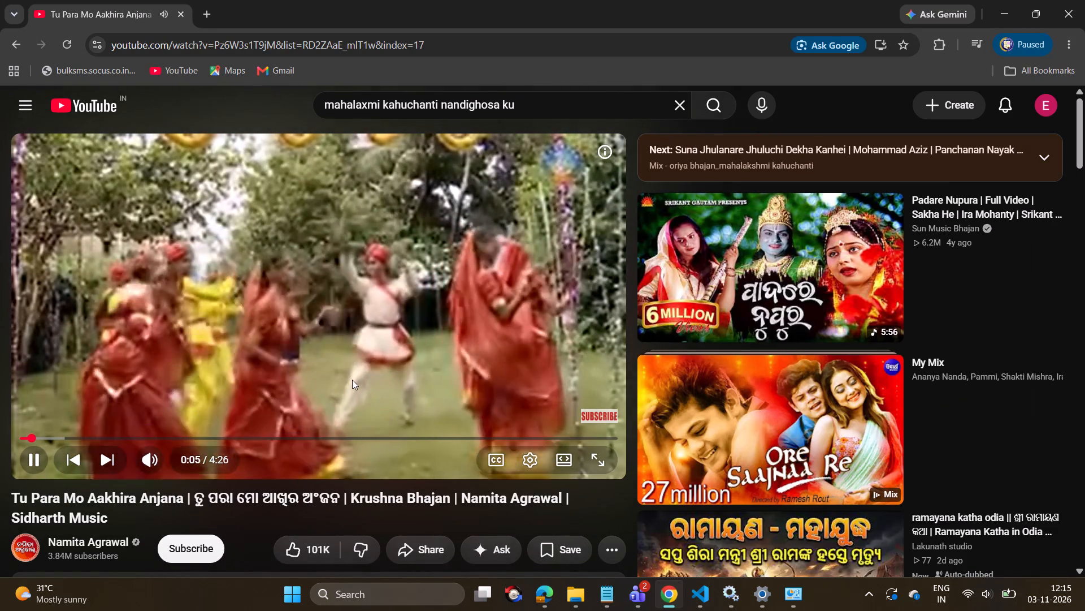
pyautogui.click(350, 348)
pyautogui.scroll(-4, 475, 362)
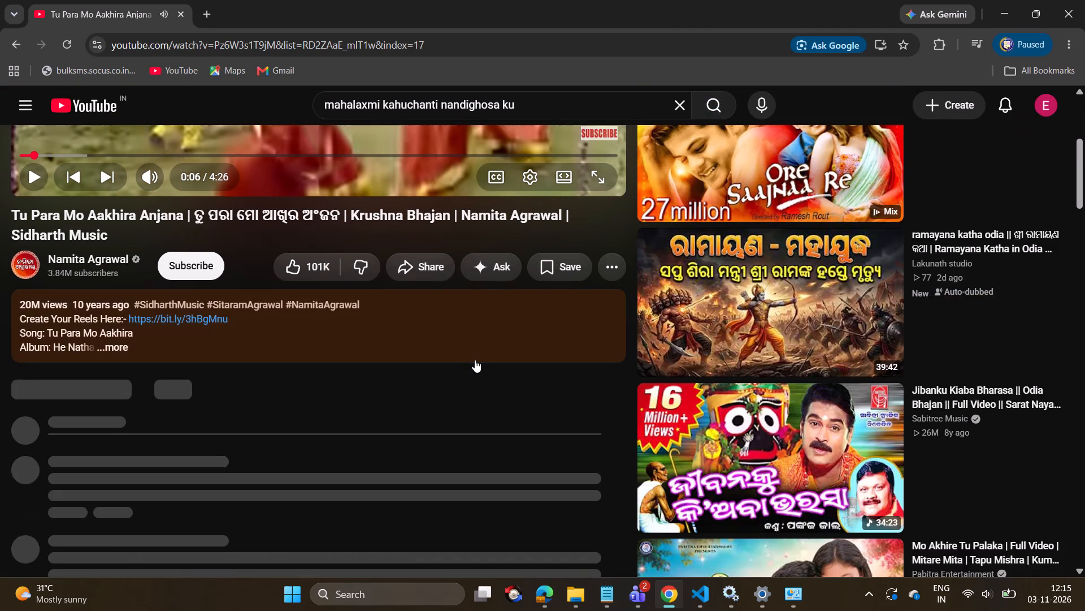
pyautogui.scroll(-6, 475, 360)
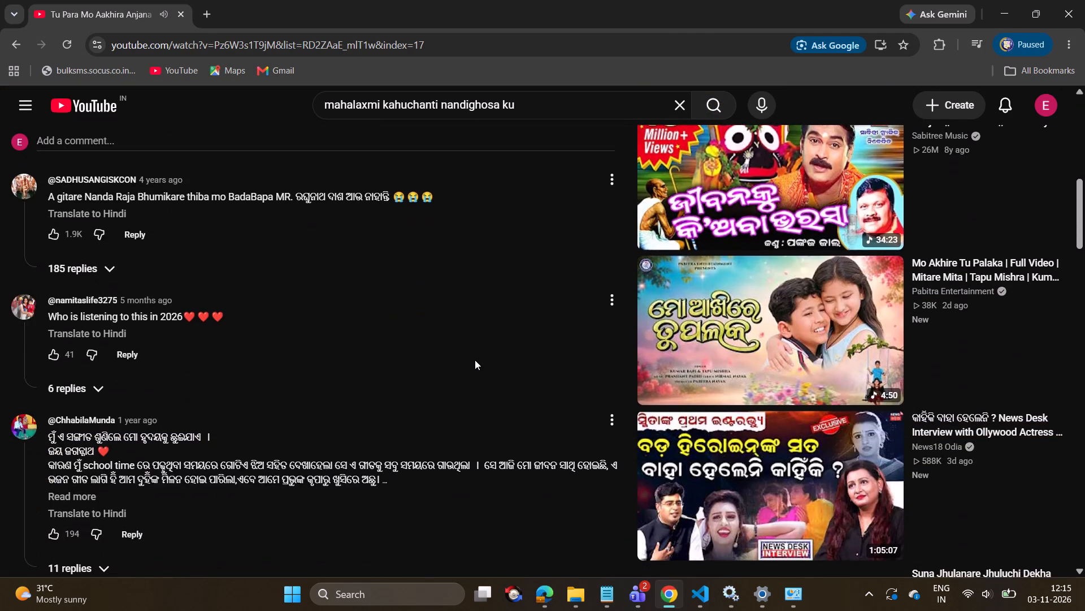
pyautogui.scroll(-5, 475, 360)
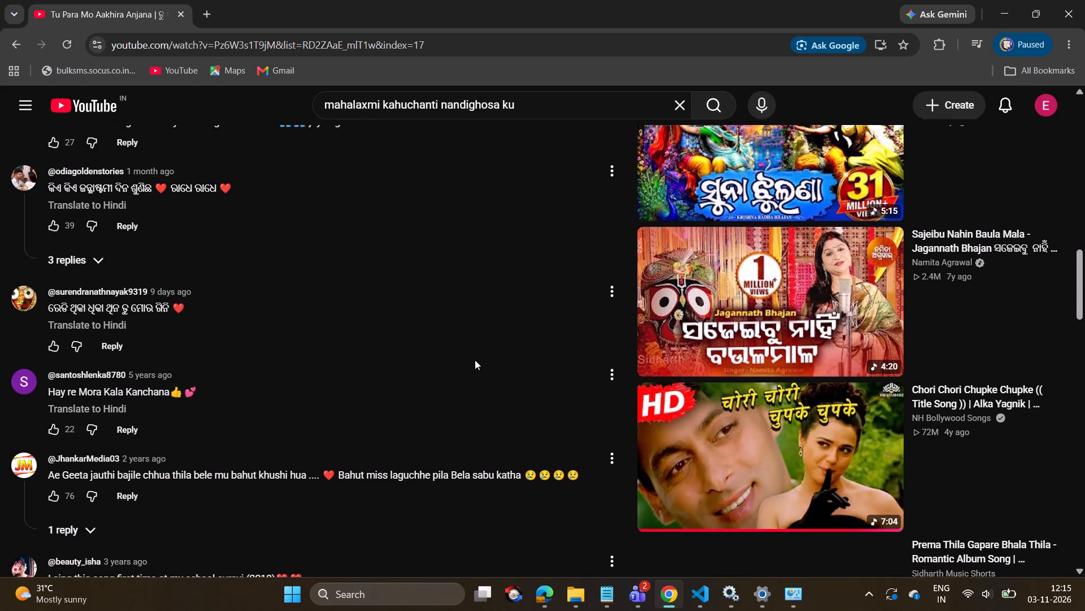
# Back in Edge, close the file chooser and commit the uploaded edux_library files directly to the edux17_k12_staging branch.
pyautogui.click(544, 590)
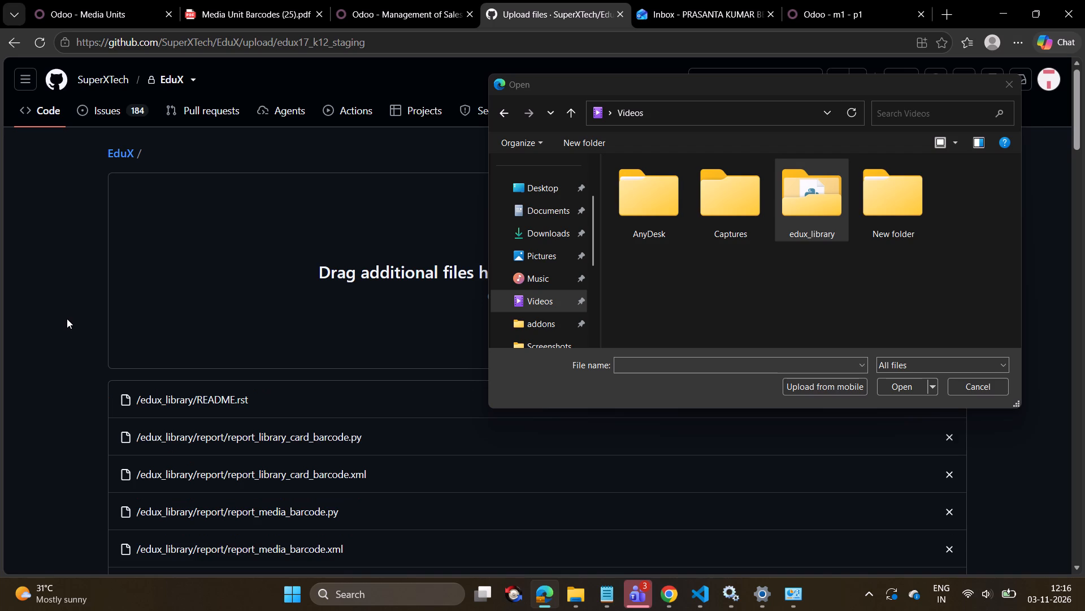
pyautogui.click(975, 380)
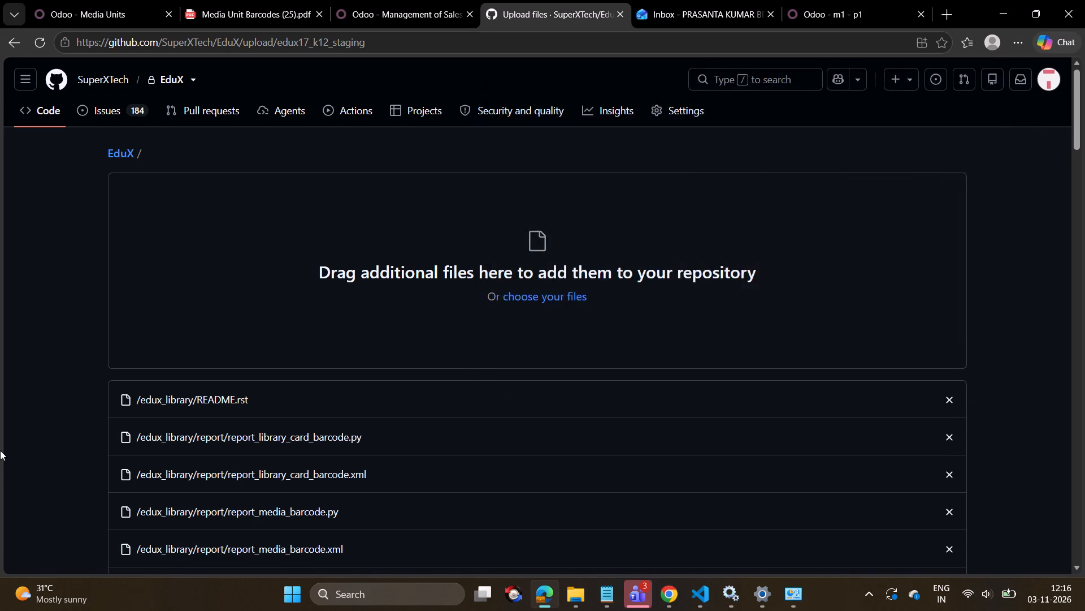
pyautogui.scroll(-20, 0, 445)
pyautogui.scroll(-19, 0, 445)
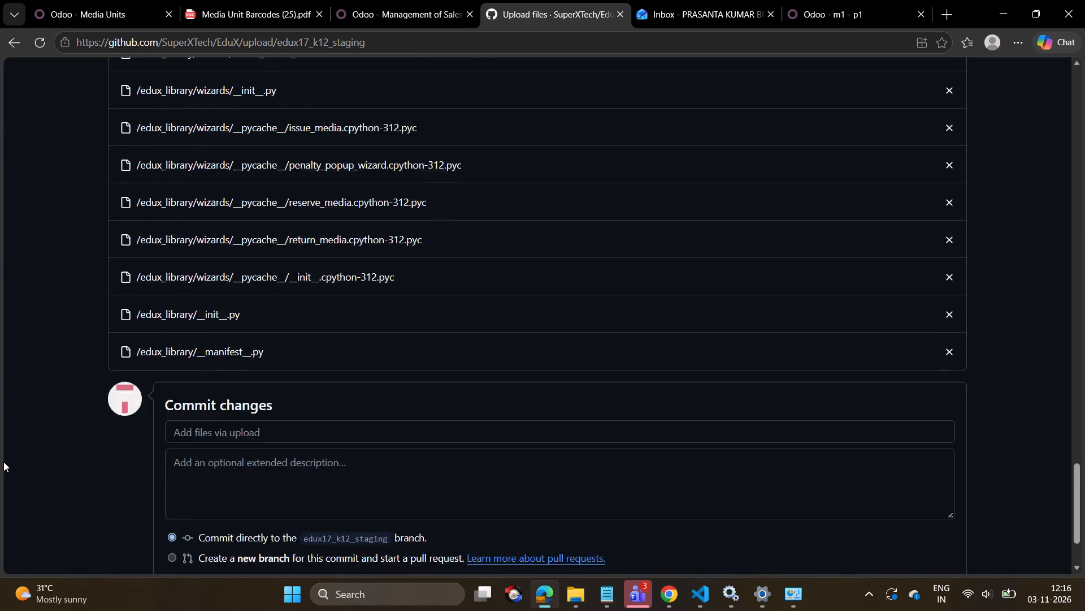
pyautogui.click(184, 489)
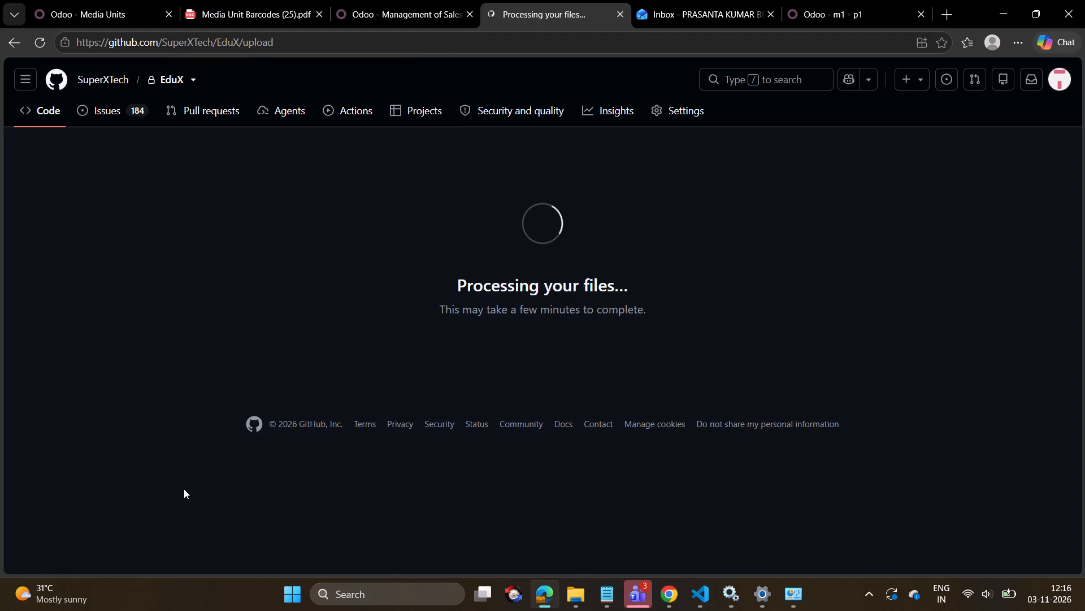
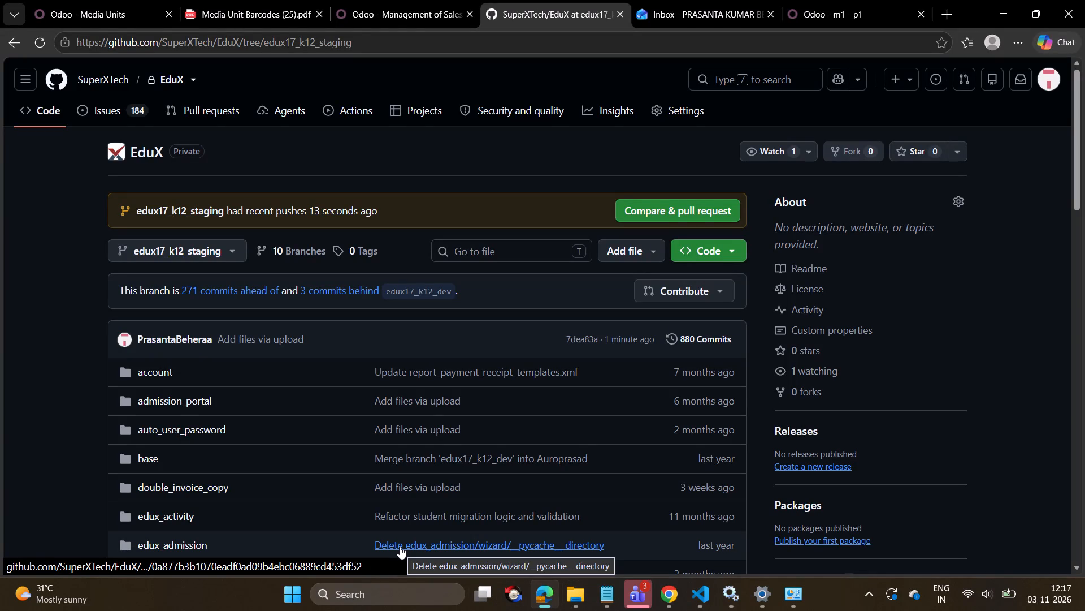
# Open the edux_library folder on the edux17_k12_staging branch and bring up its file upload page.
pyautogui.scroll(-3, 123, 498)
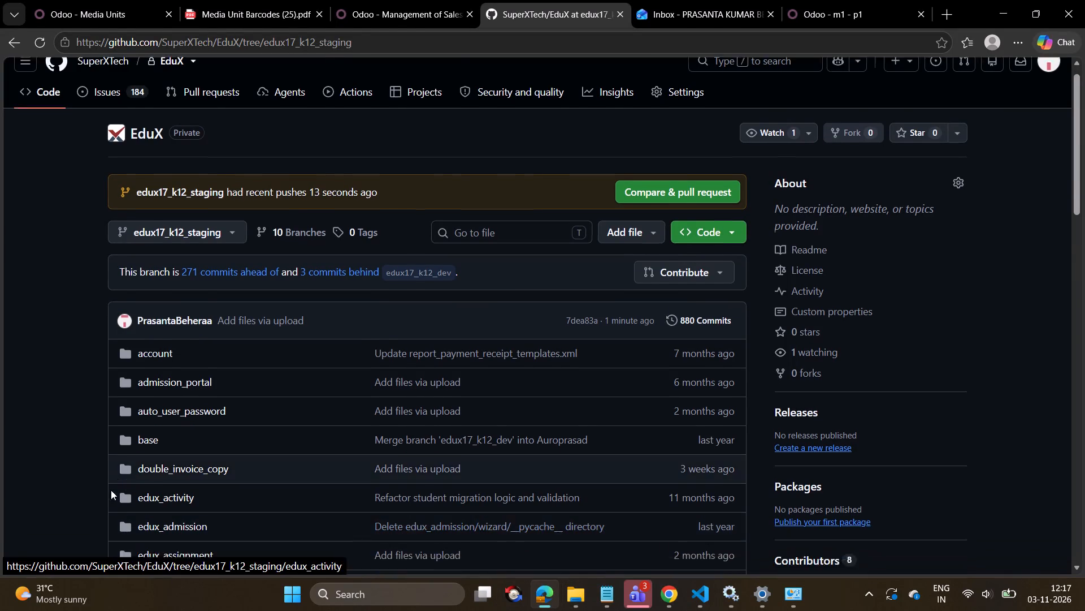
pyautogui.scroll(-3, 132, 458)
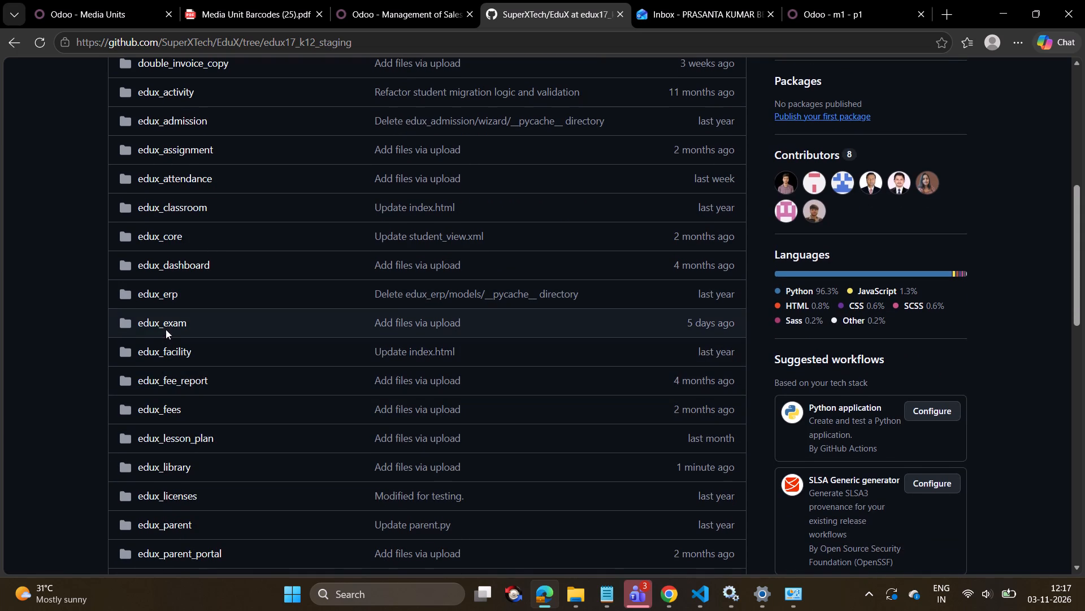
pyautogui.click(163, 463)
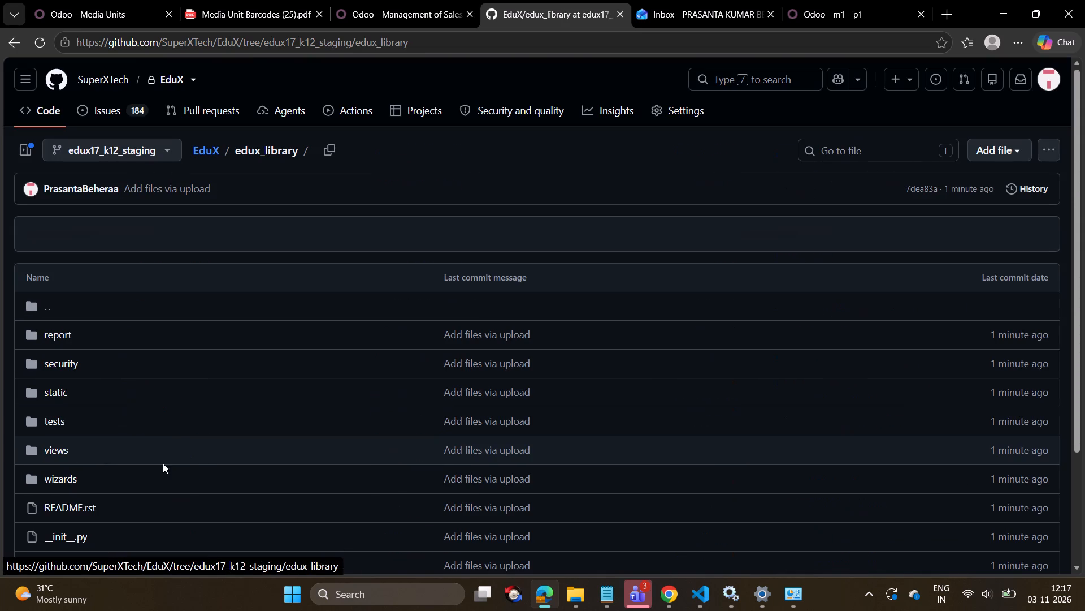
pyautogui.click(1012, 148)
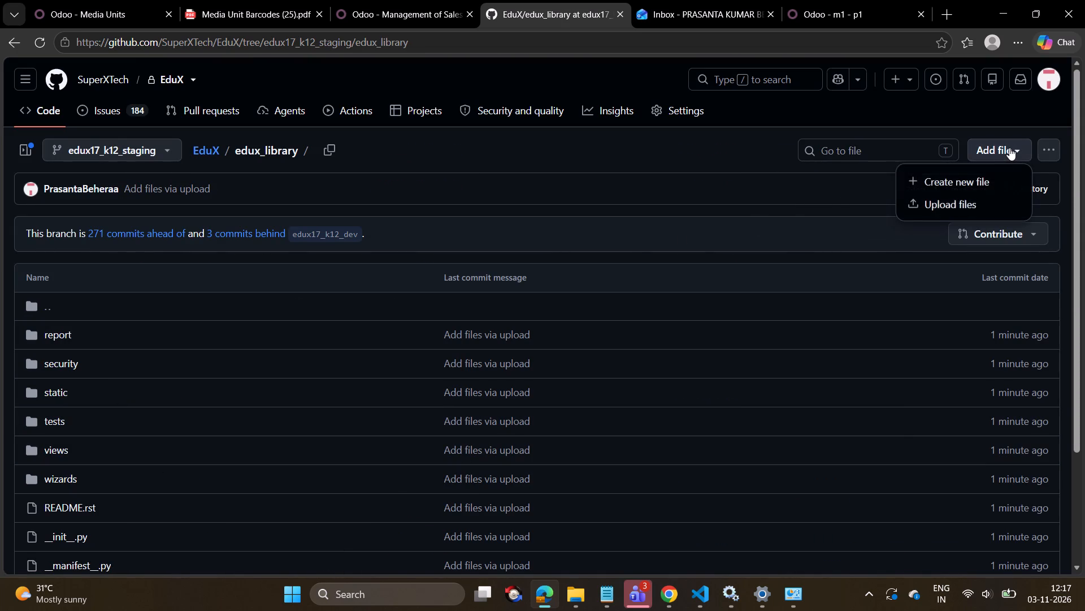
pyautogui.click(966, 199)
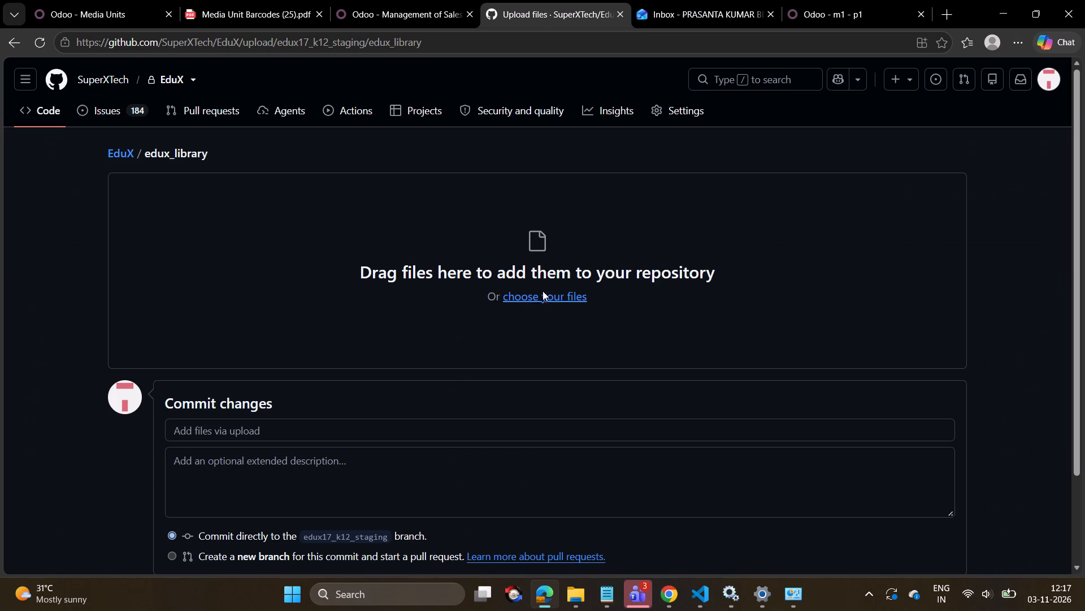
# Add the __pycache__ and data folders from New folder in Videos to the edux_library upload.
pyautogui.click(522, 294)
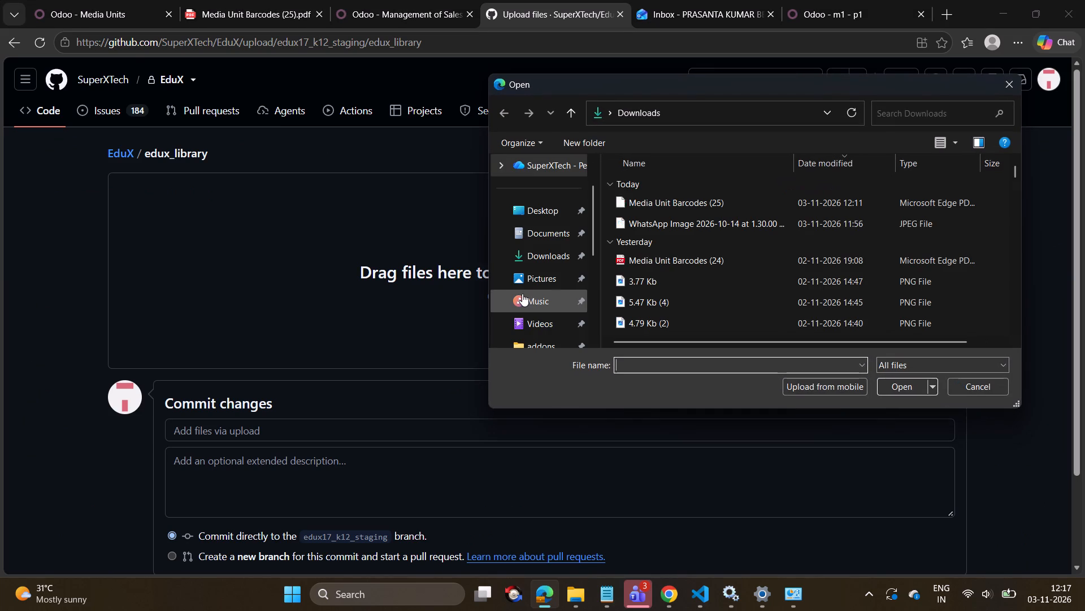
pyautogui.click(548, 326)
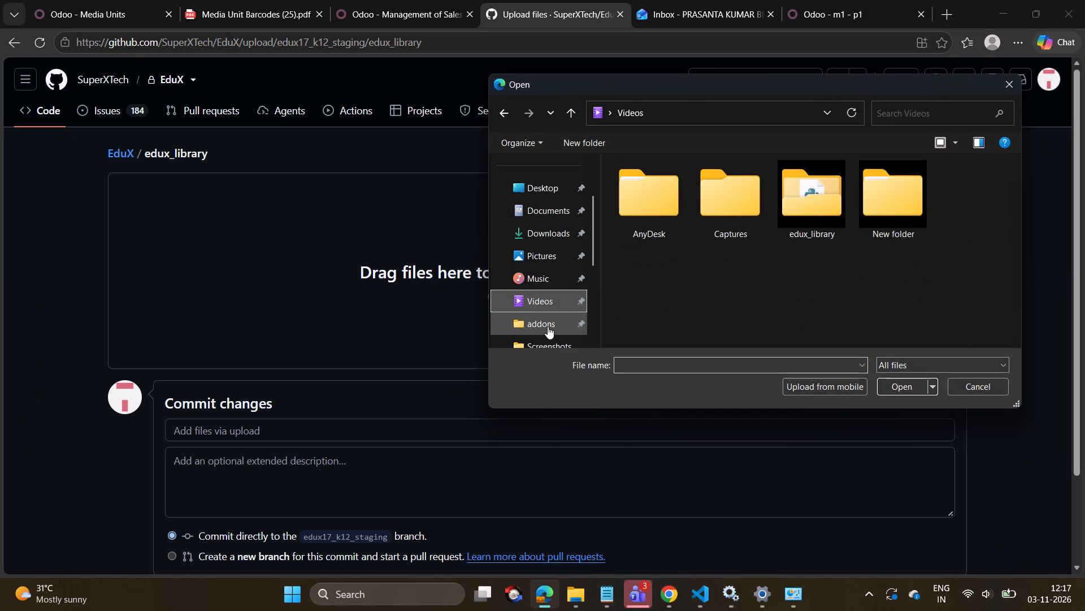
pyautogui.doubleClick(902, 215)
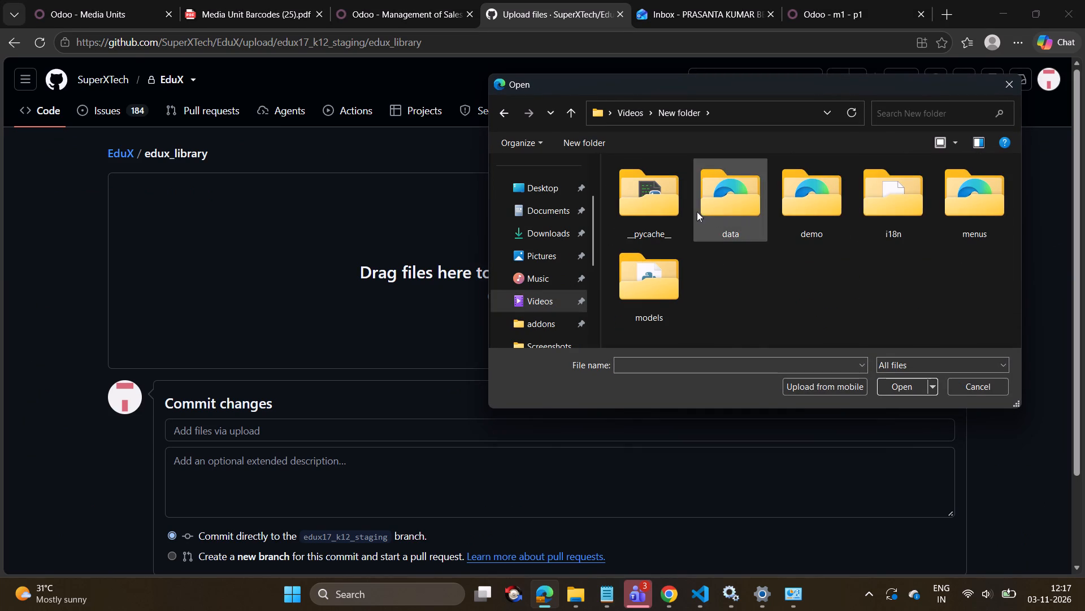
pyautogui.moveTo(648, 200); pyautogui.dragTo(322, 264)
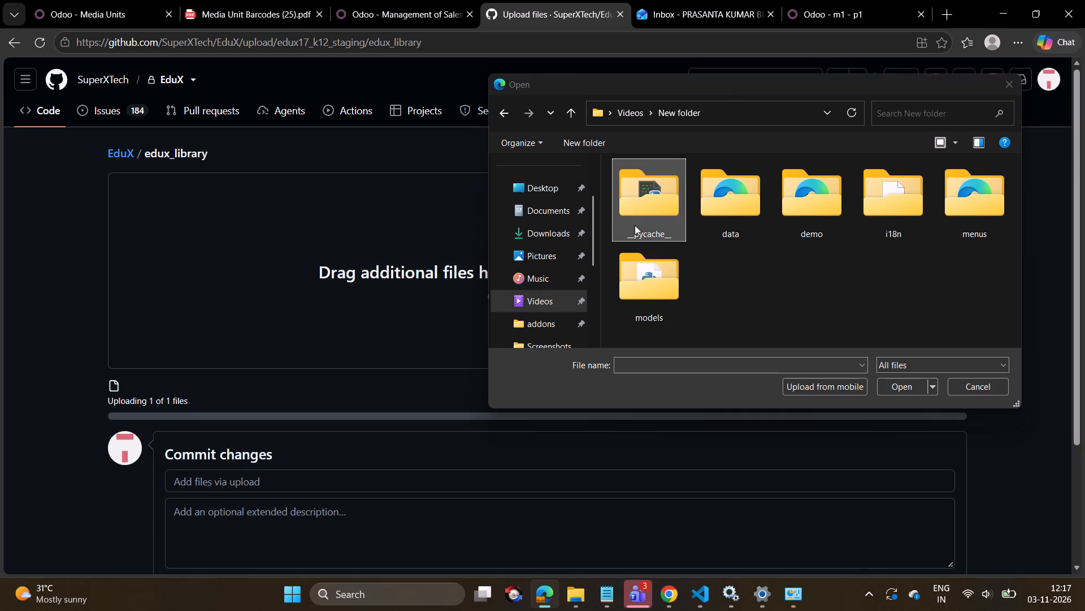
pyautogui.click(734, 202)
pyautogui.moveTo(734, 202); pyautogui.dragTo(506, 200)
pyautogui.click(501, 118)
pyautogui.moveTo(731, 201); pyautogui.dragTo(706, 170)
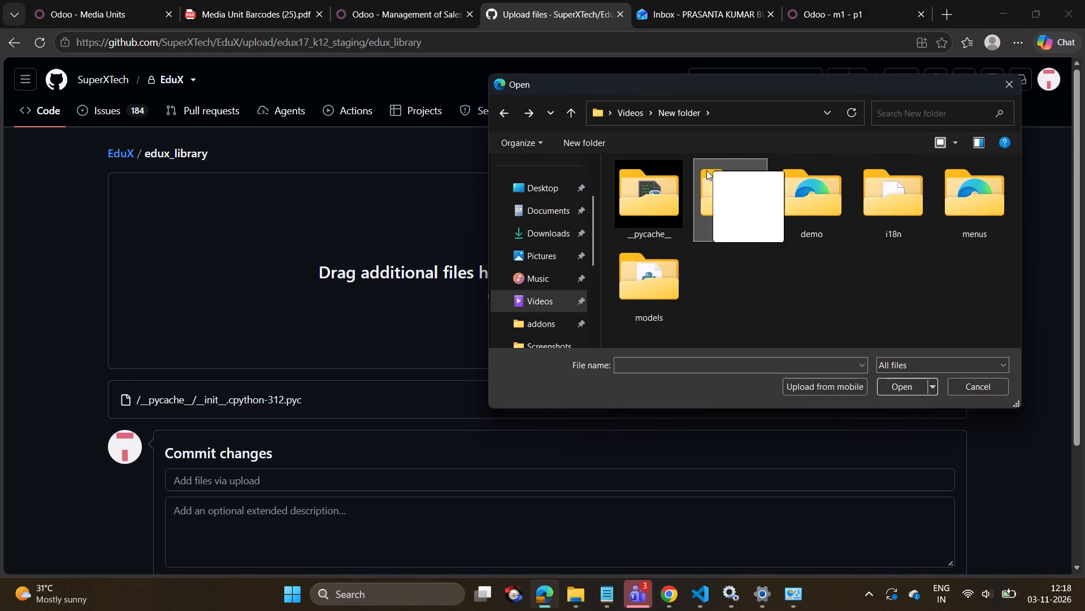
pyautogui.moveTo(706, 170); pyautogui.dragTo(388, 209)
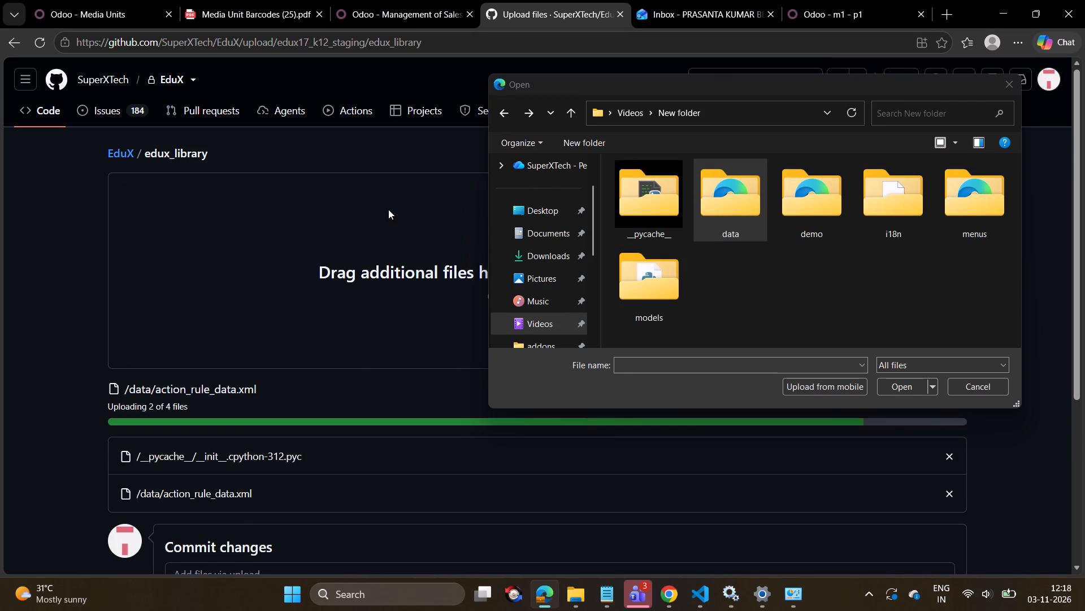
# Add the demo, i18n, menus and models folders from New folder to the same edux_library upload.
pyautogui.click(798, 212)
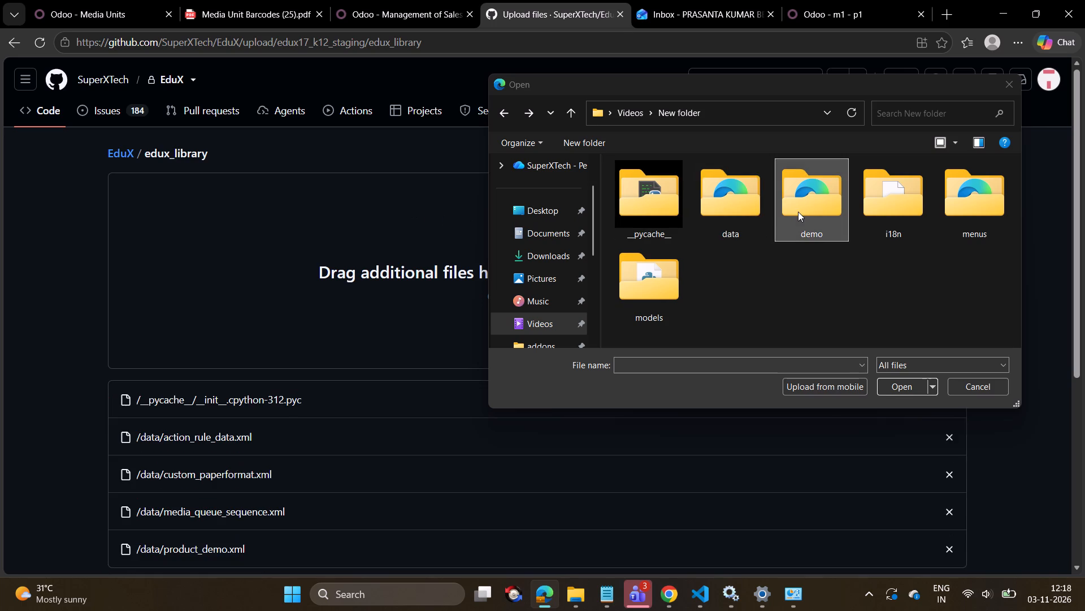
pyautogui.moveTo(798, 212); pyautogui.dragTo(364, 270)
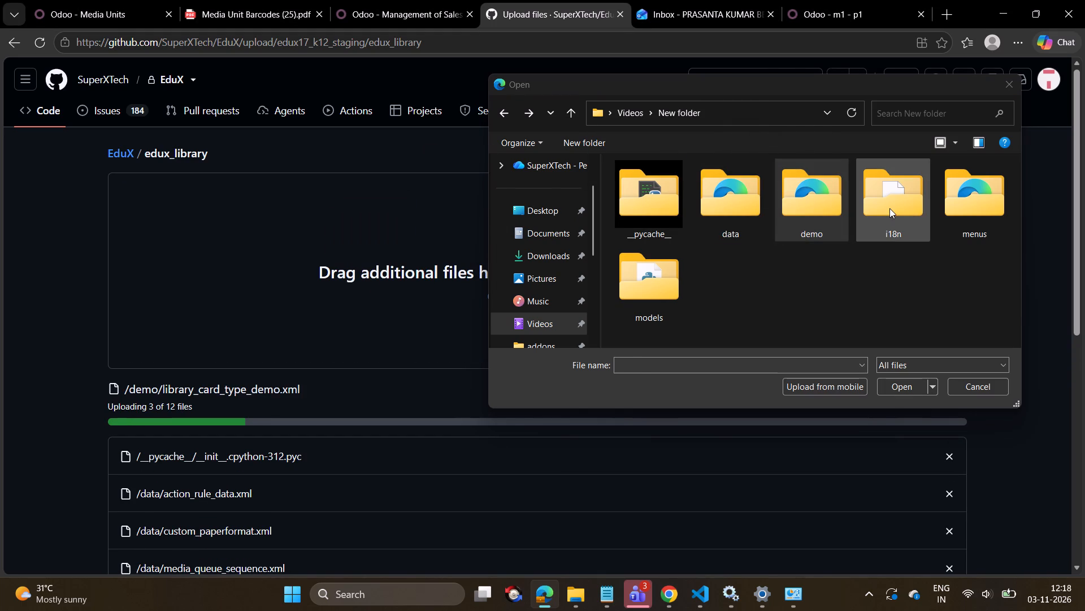
pyautogui.click(889, 208)
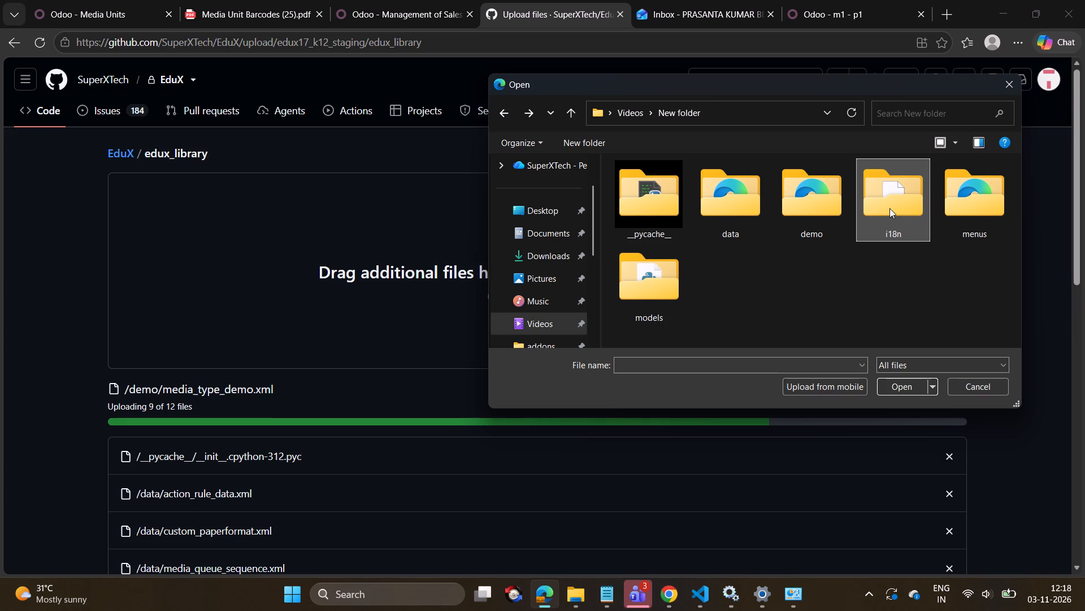
pyautogui.moveTo(889, 208); pyautogui.dragTo(823, 157)
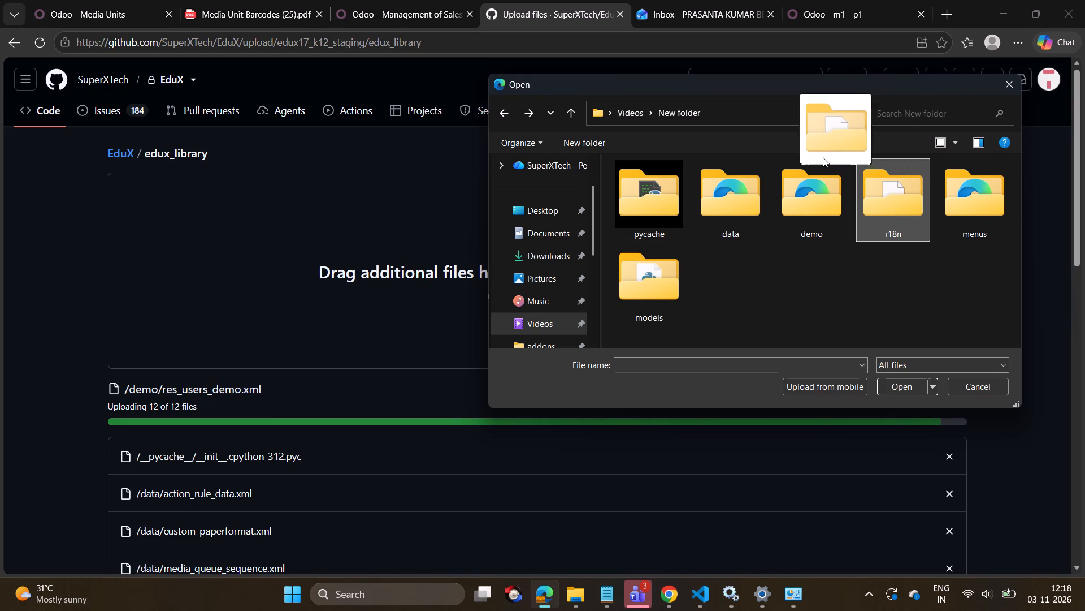
pyautogui.moveTo(823, 157); pyautogui.dragTo(379, 274)
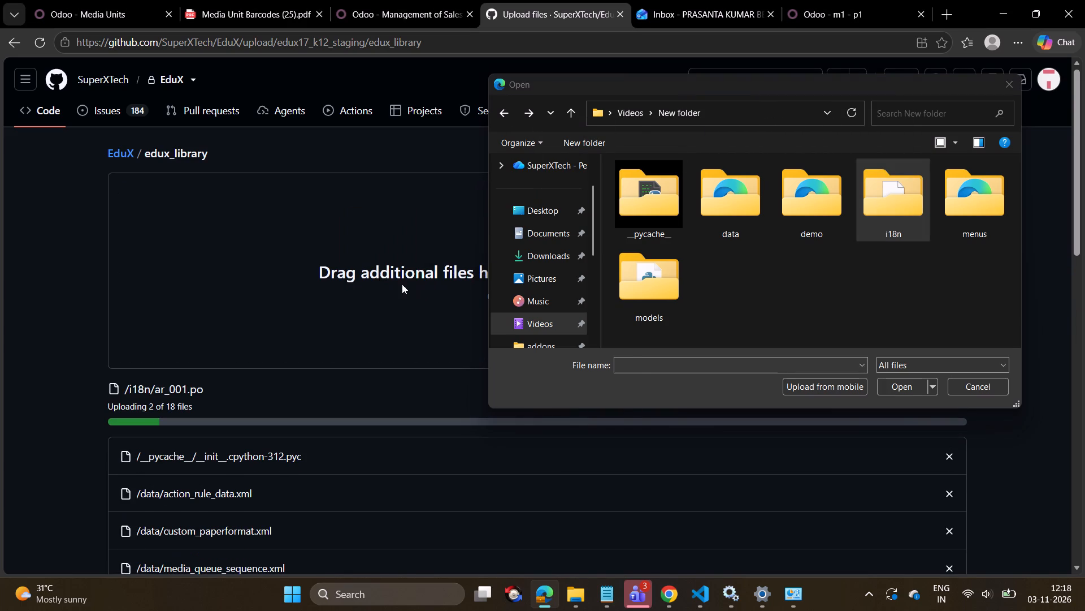
pyautogui.click(991, 209)
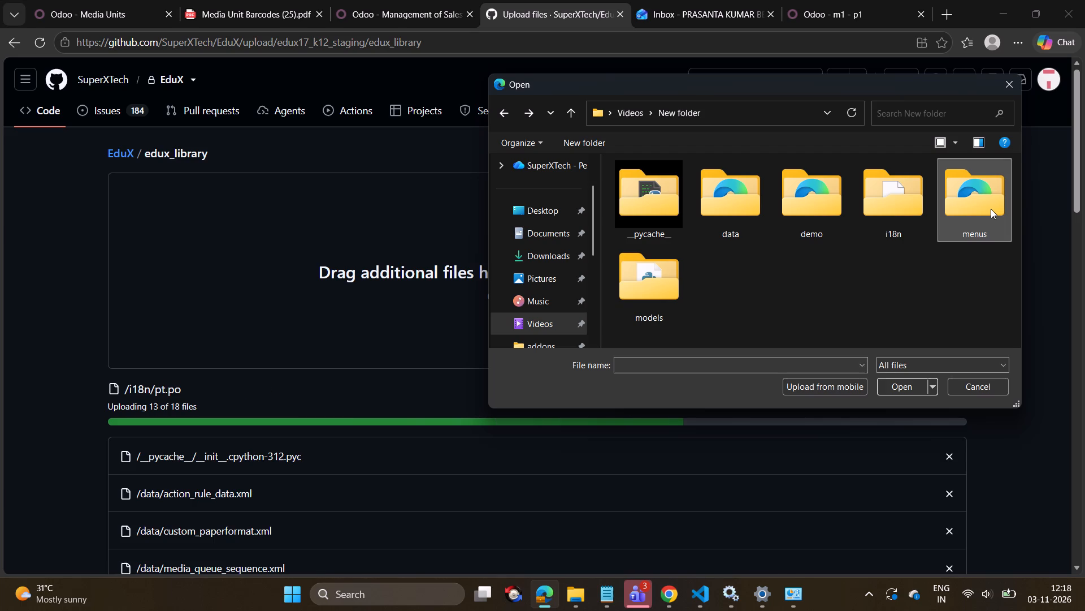
pyautogui.moveTo(991, 209); pyautogui.dragTo(886, 172)
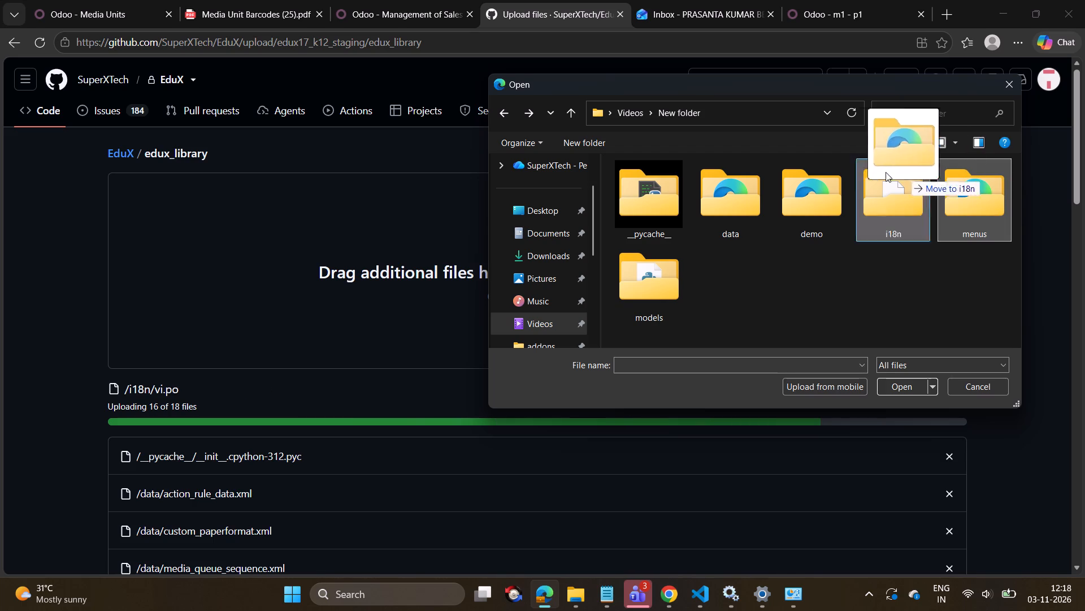
pyautogui.moveTo(886, 172); pyautogui.dragTo(397, 291)
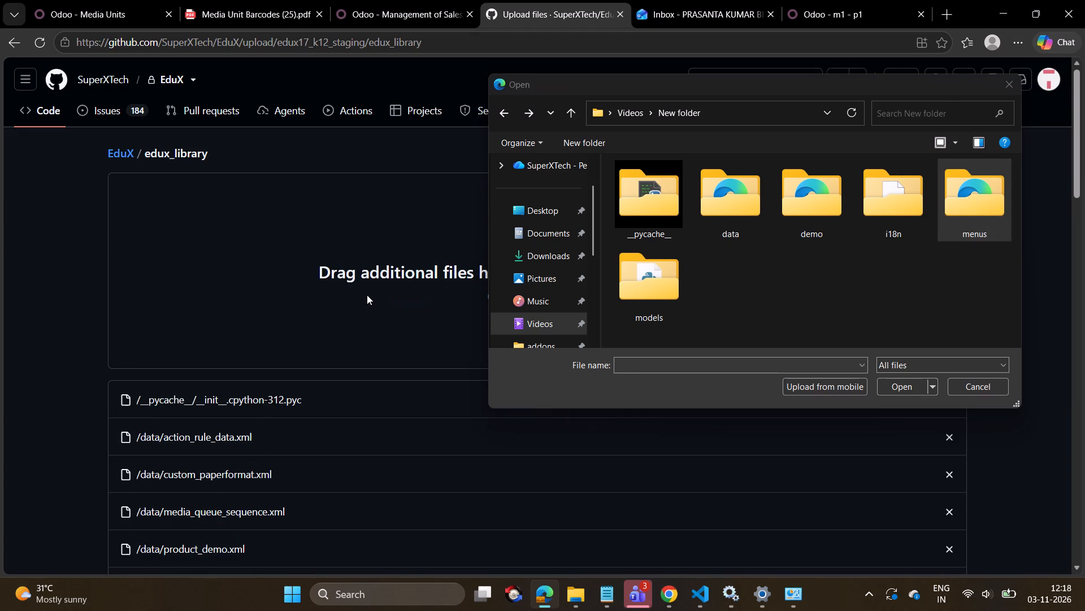
pyautogui.moveTo(643, 290); pyautogui.dragTo(644, 290)
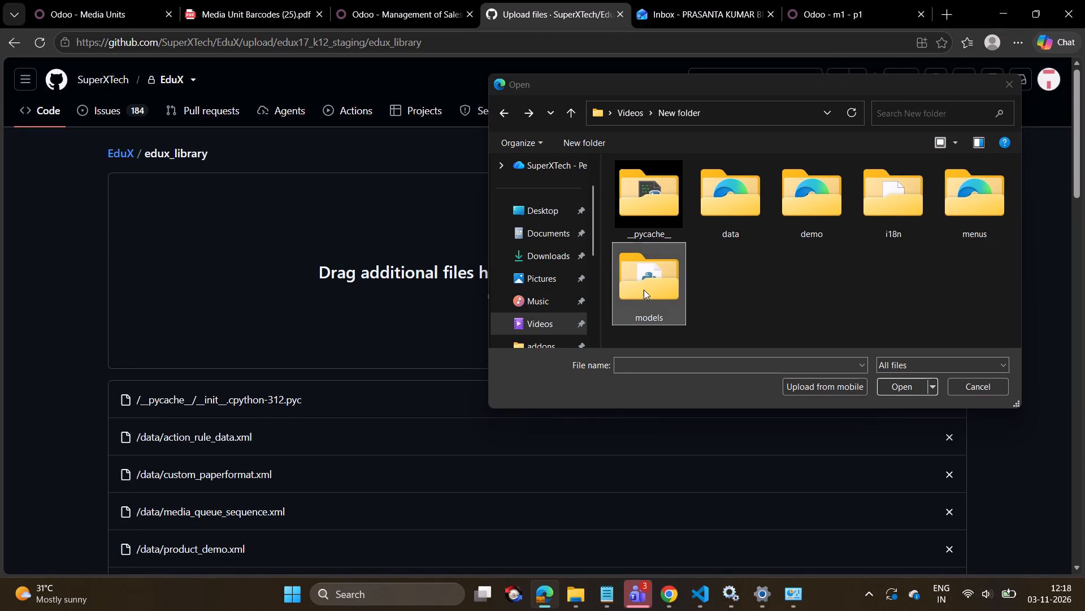
pyautogui.moveTo(644, 290); pyautogui.dragTo(333, 291)
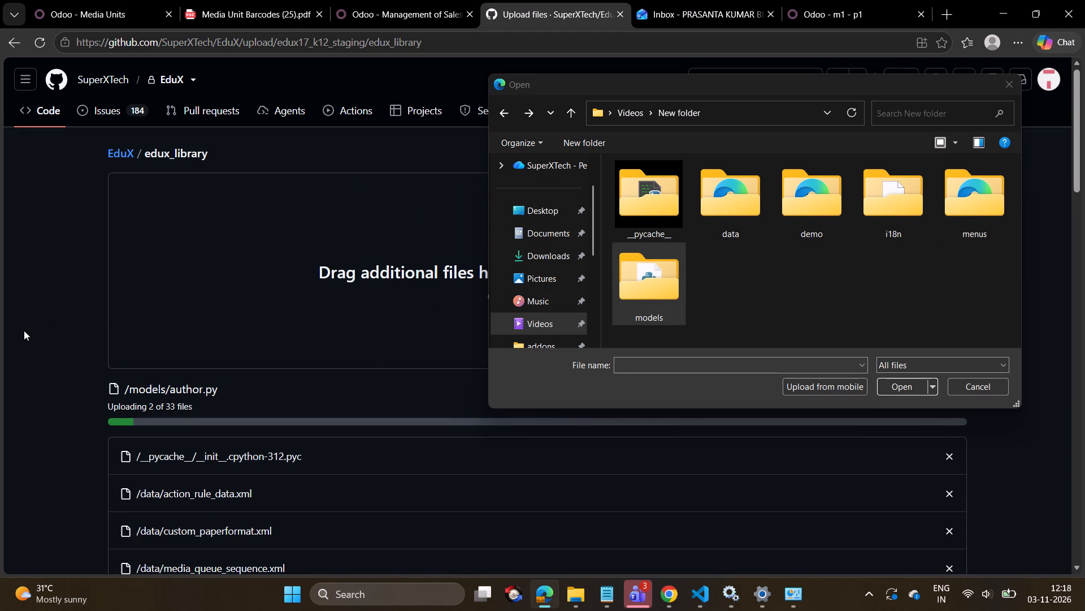
# Review the queued upload files and their progress, checking them against the contents of the local menus folder.
pyautogui.scroll(-20, 0, 350)
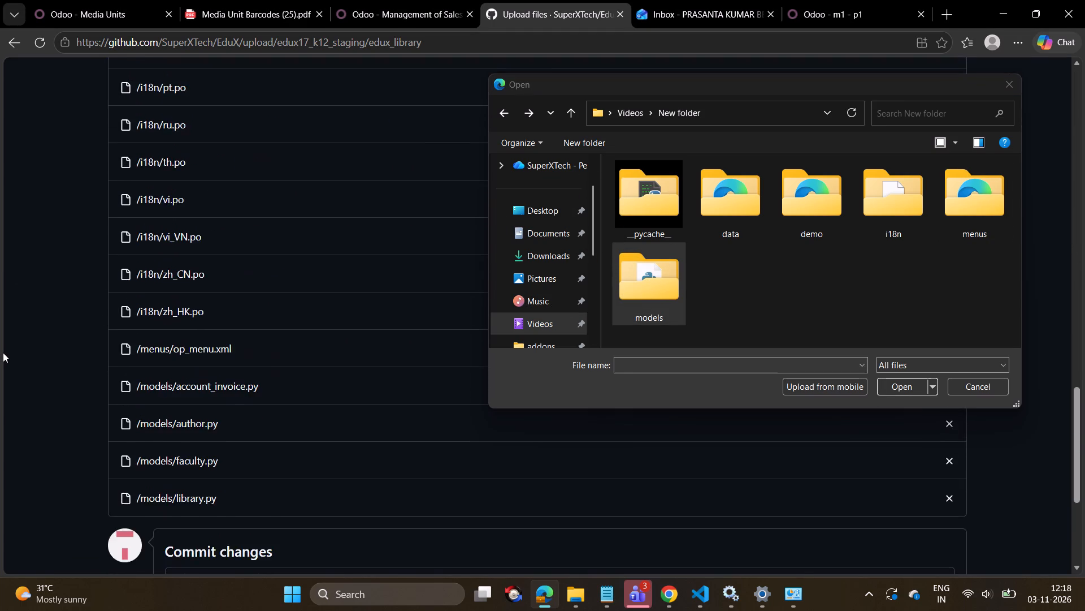
pyautogui.scroll(-3, 3, 352)
pyautogui.scroll(1, 3, 352)
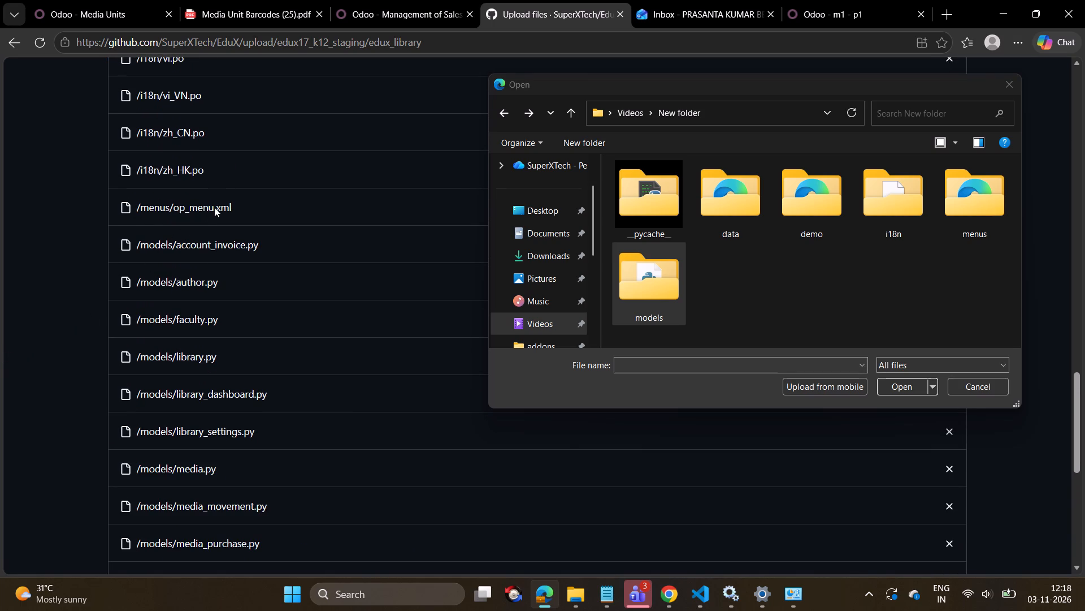
pyautogui.scroll(19, 205, 339)
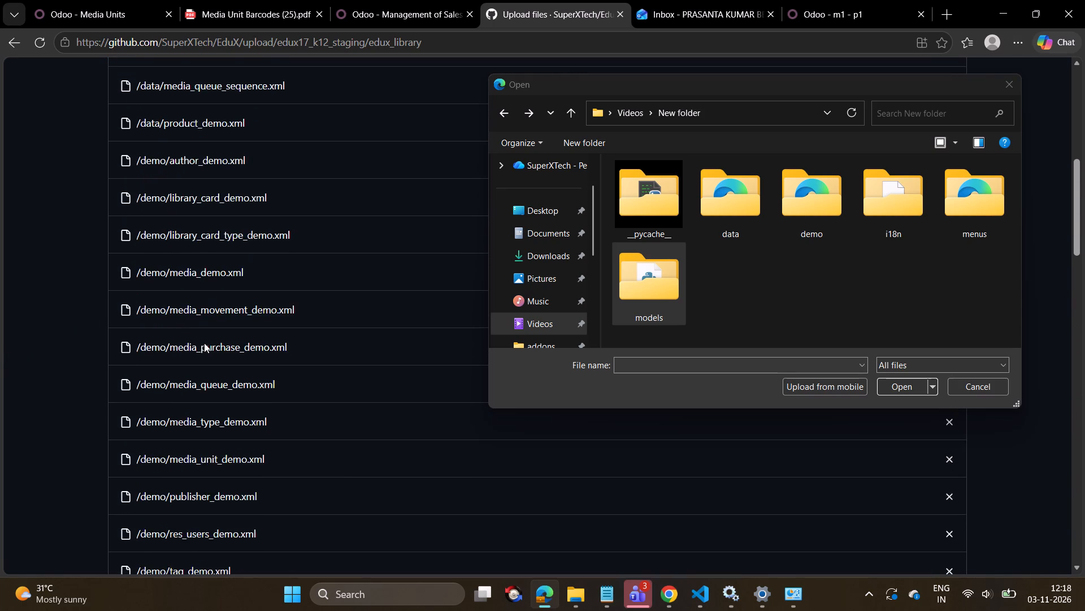
pyautogui.scroll(6, 204, 343)
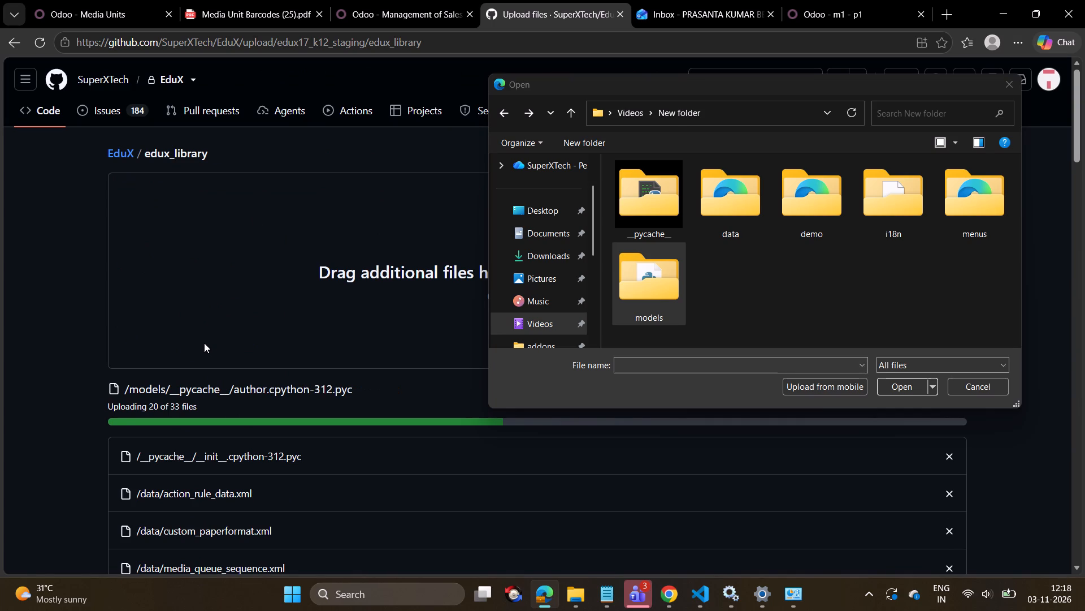
pyautogui.scroll(-4, 204, 343)
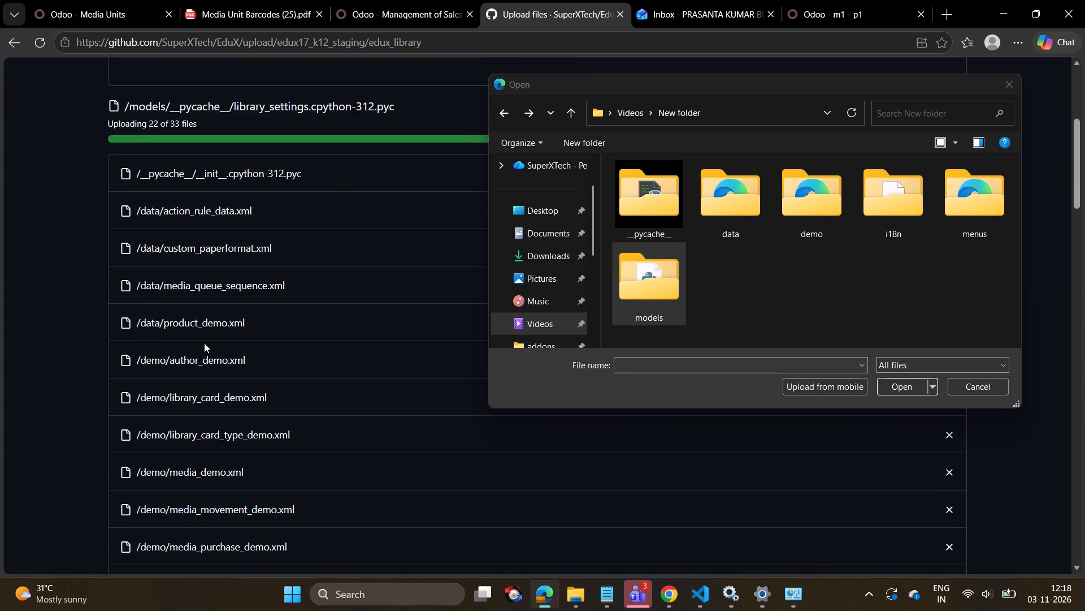
pyautogui.scroll(-17, 204, 343)
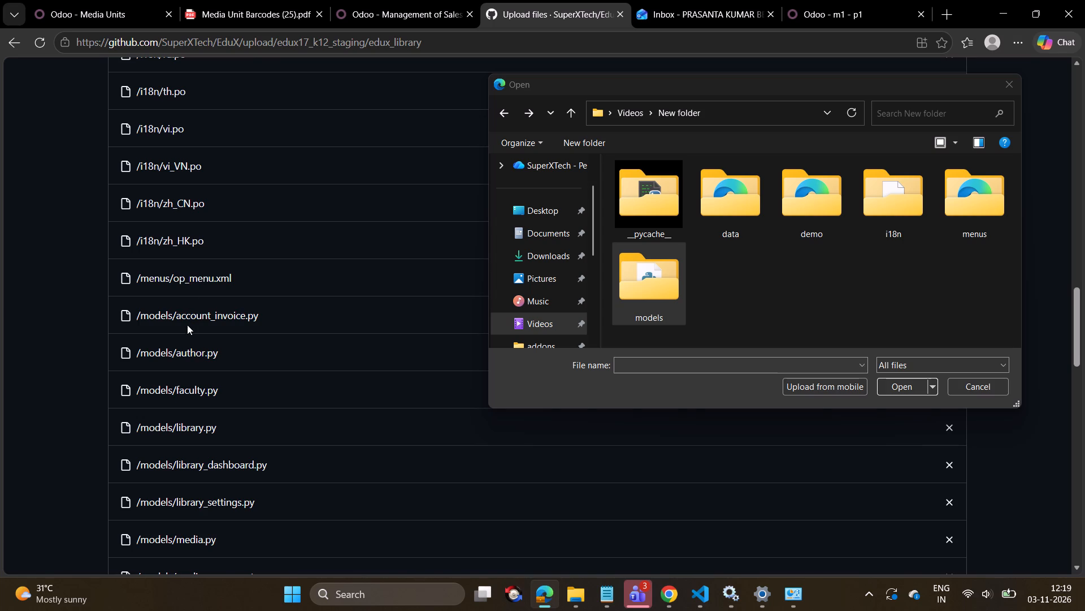
pyautogui.scroll(20, 187, 325)
pyautogui.scroll(2, 187, 325)
pyautogui.scroll(-9, 187, 325)
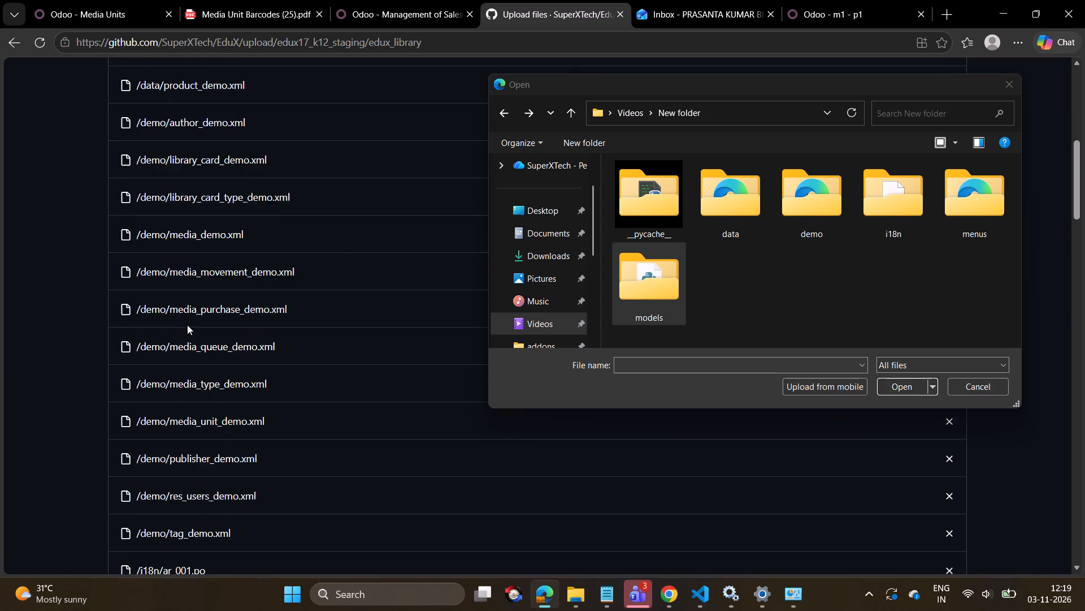
pyautogui.click(958, 208)
pyautogui.doubleClick(958, 208)
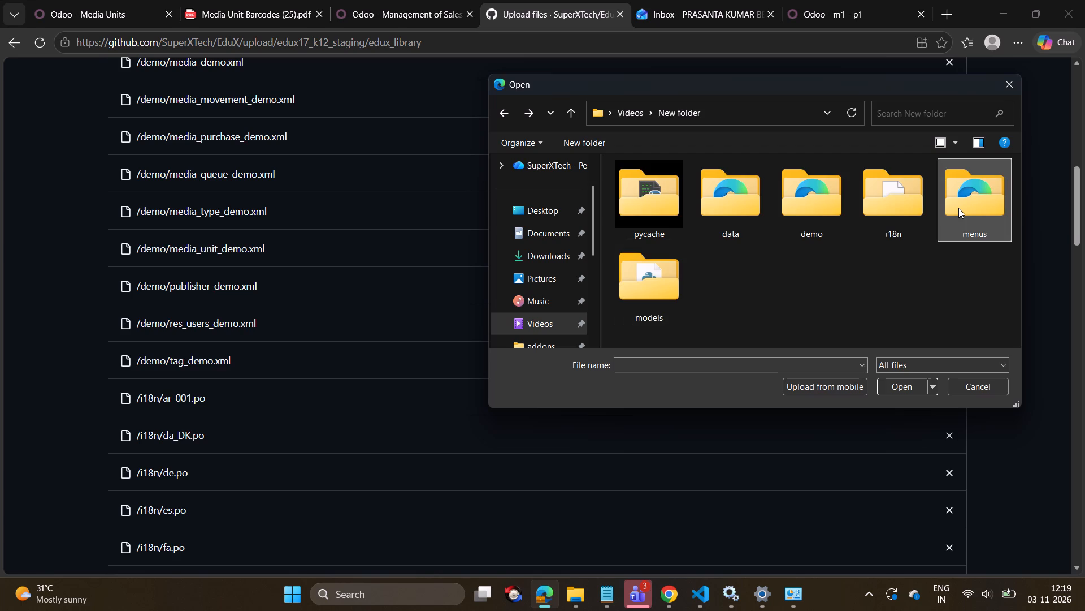
pyautogui.click(510, 114)
# Close the file chooser and commit the added edux_library folders directly to the edux17_k12_staging branch.
pyautogui.scroll(-20, 113, 328)
pyautogui.scroll(-13, 113, 328)
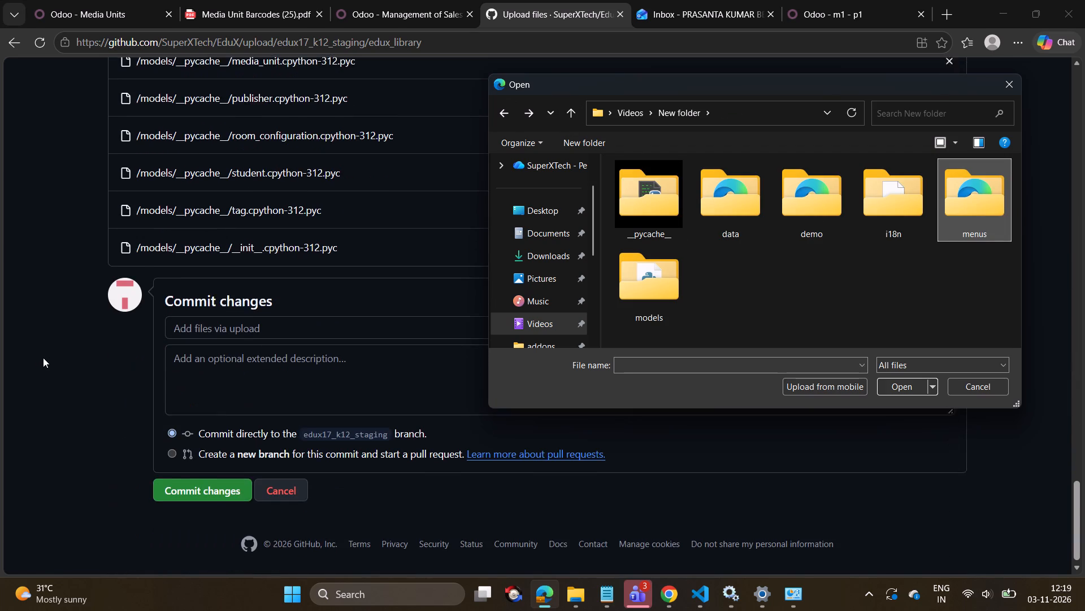
pyautogui.click(234, 483)
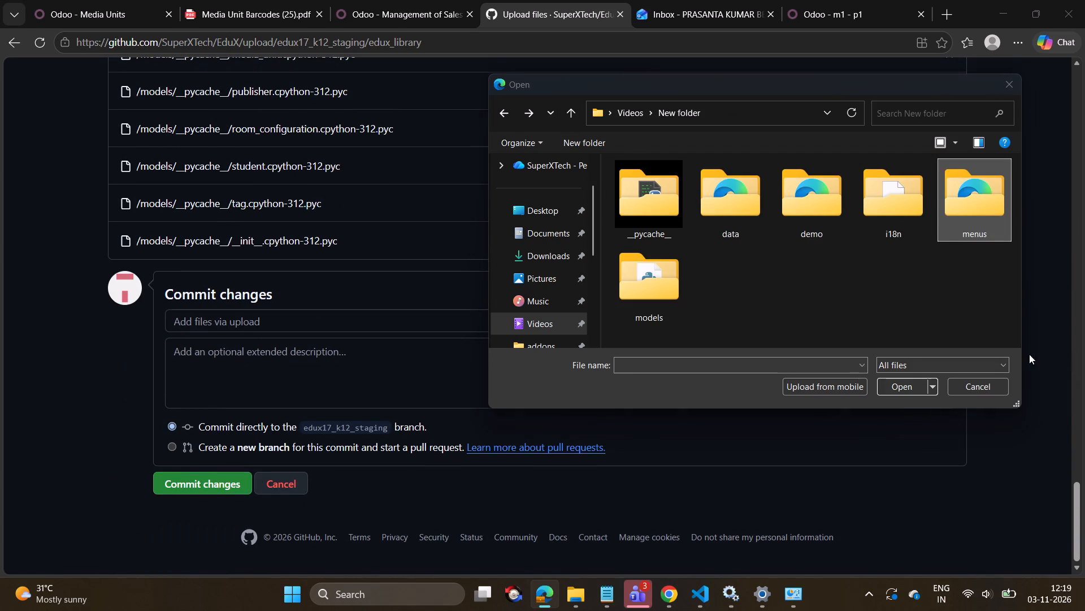
pyautogui.click(989, 385)
pyautogui.click(212, 484)
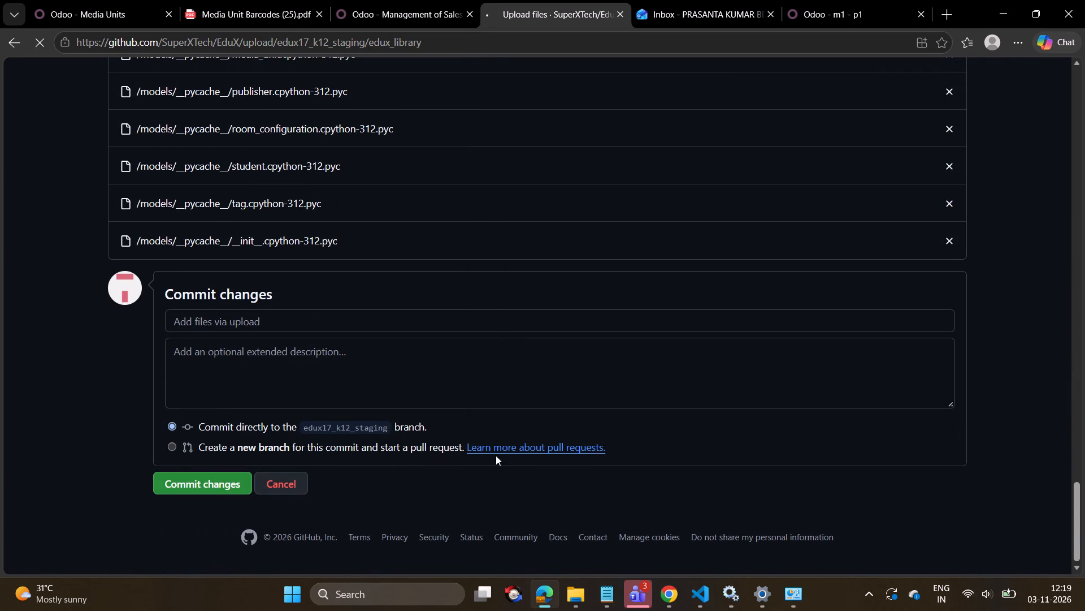
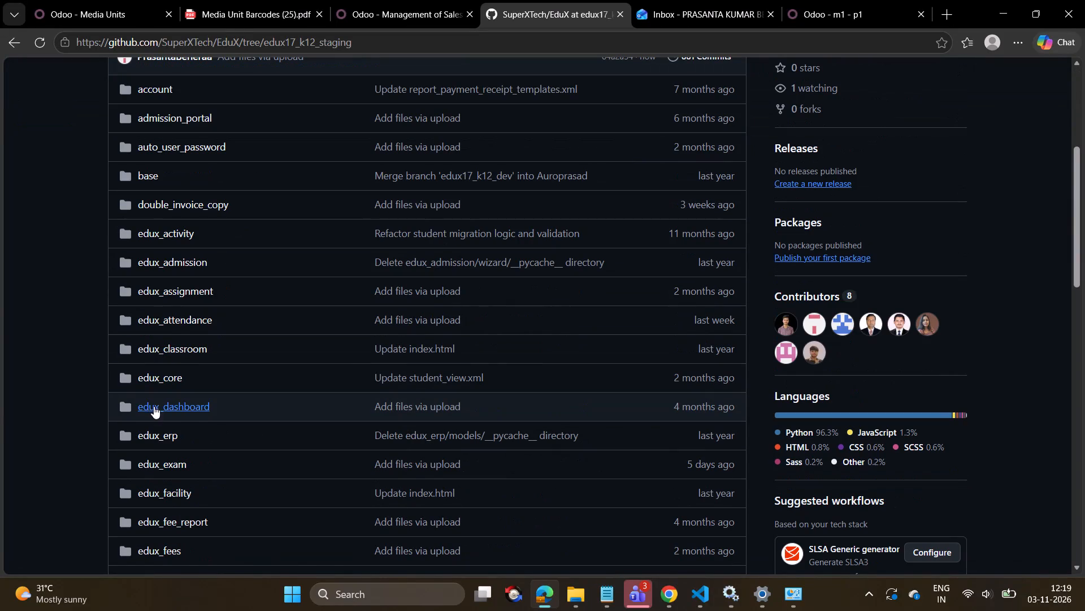
# Open the edux_library folder on the edux17_k12_staging branch and check its list of uploaded folders and files.
pyautogui.scroll(-3, 175, 454)
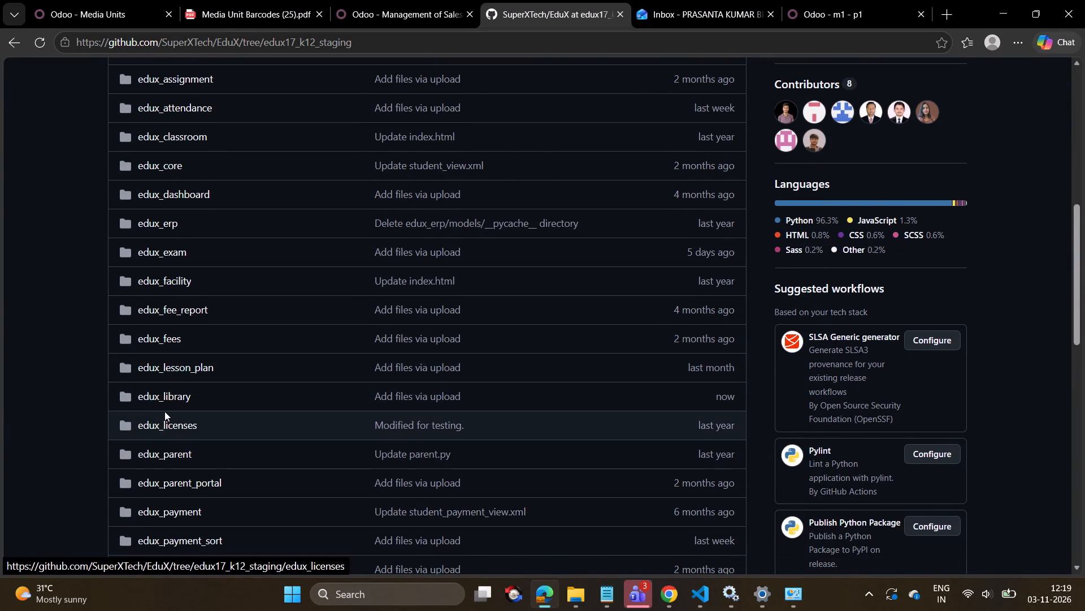
pyautogui.click(168, 402)
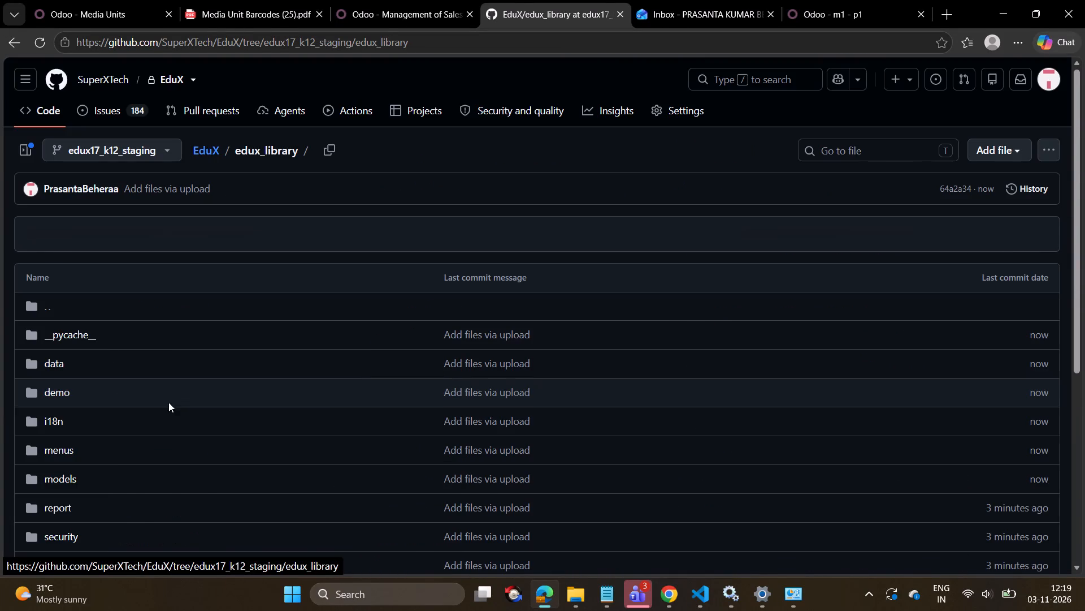
pyautogui.scroll(-4, 48, 401)
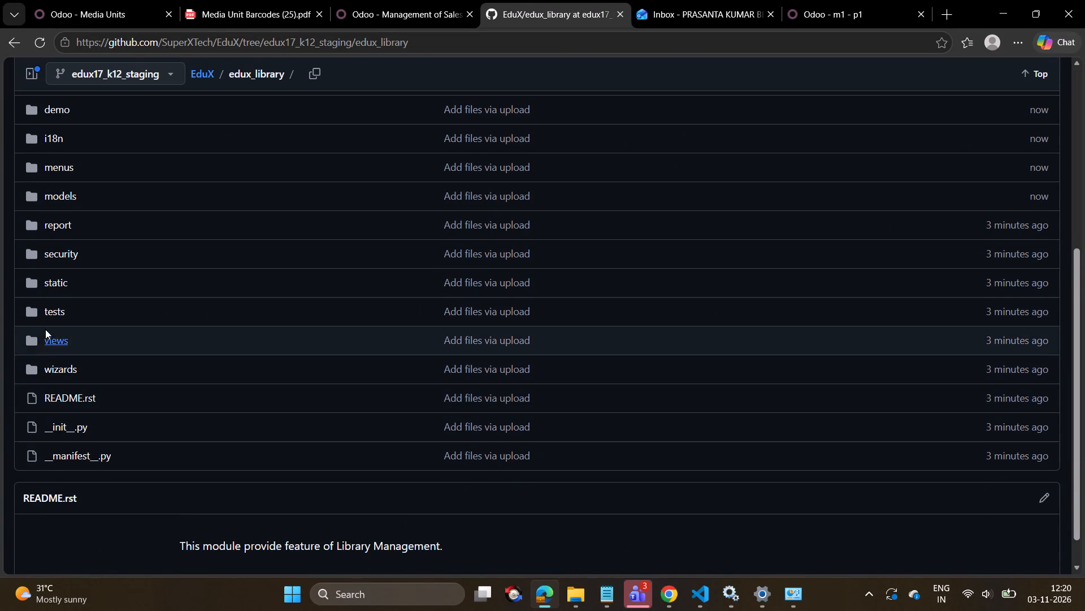
pyautogui.scroll(1, 58, 296)
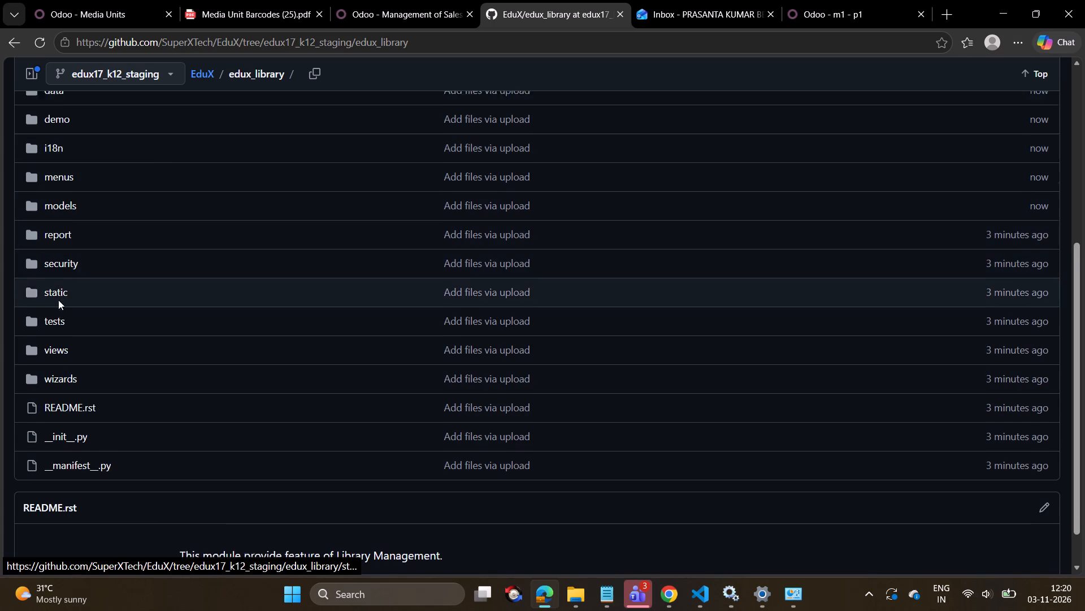
pyautogui.scroll(1, 58, 300)
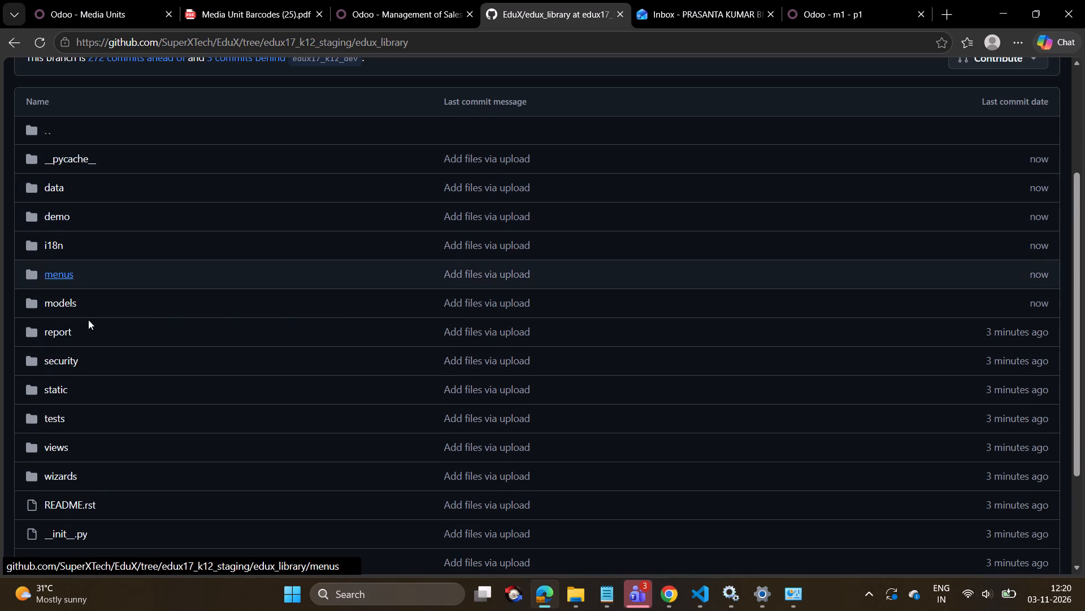